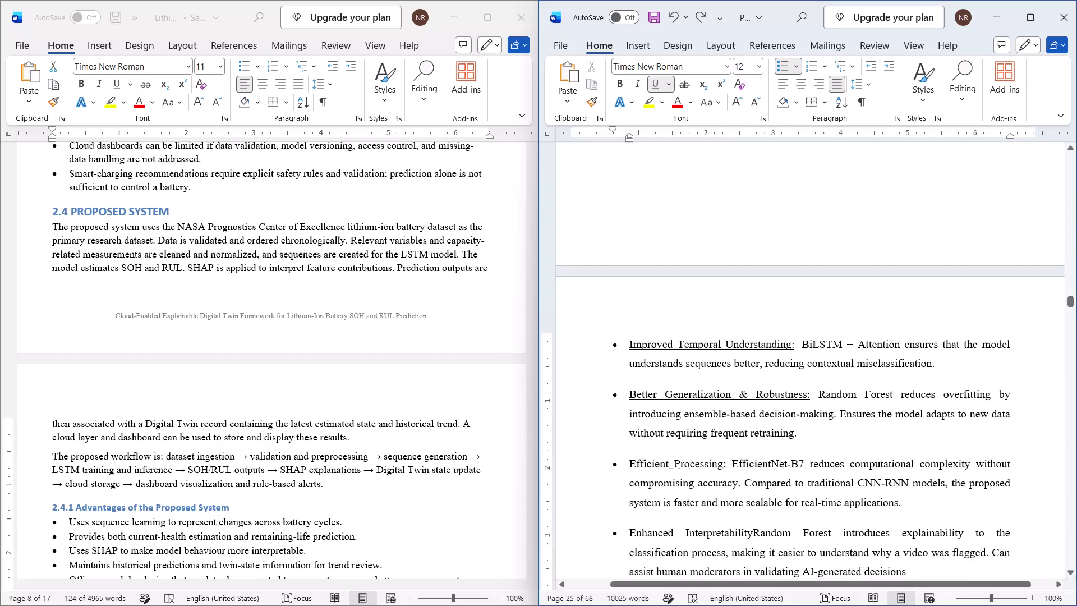
Compare the proposed-system, advantages and objectives sections of the battery report with the matching sections of the project report.
scroll(602, 387, up, 4)
scroll(602, 387, down, 2)
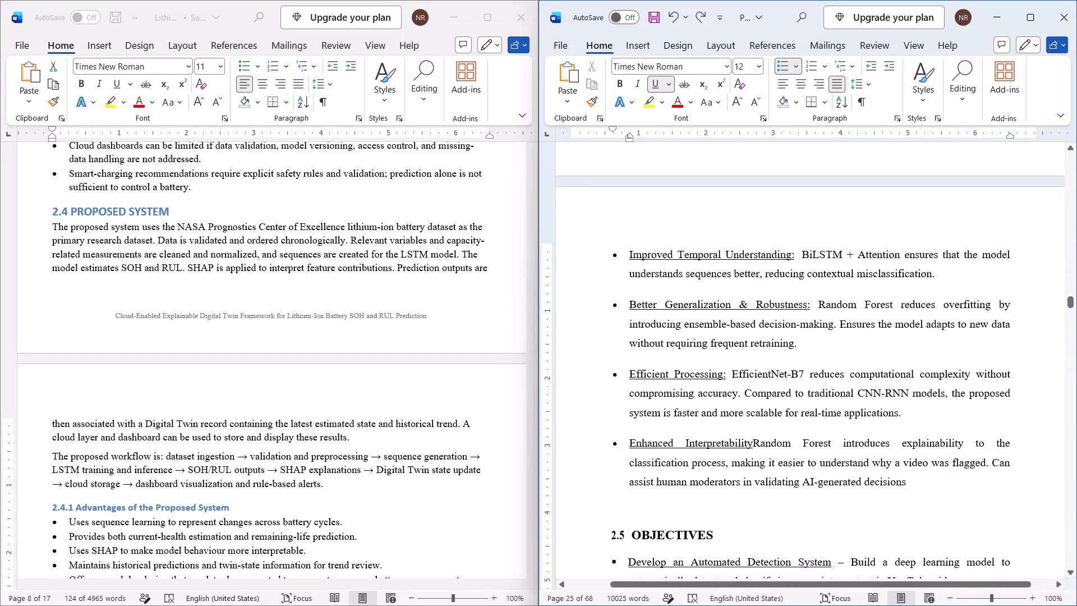
scroll(602, 387, down, 2)
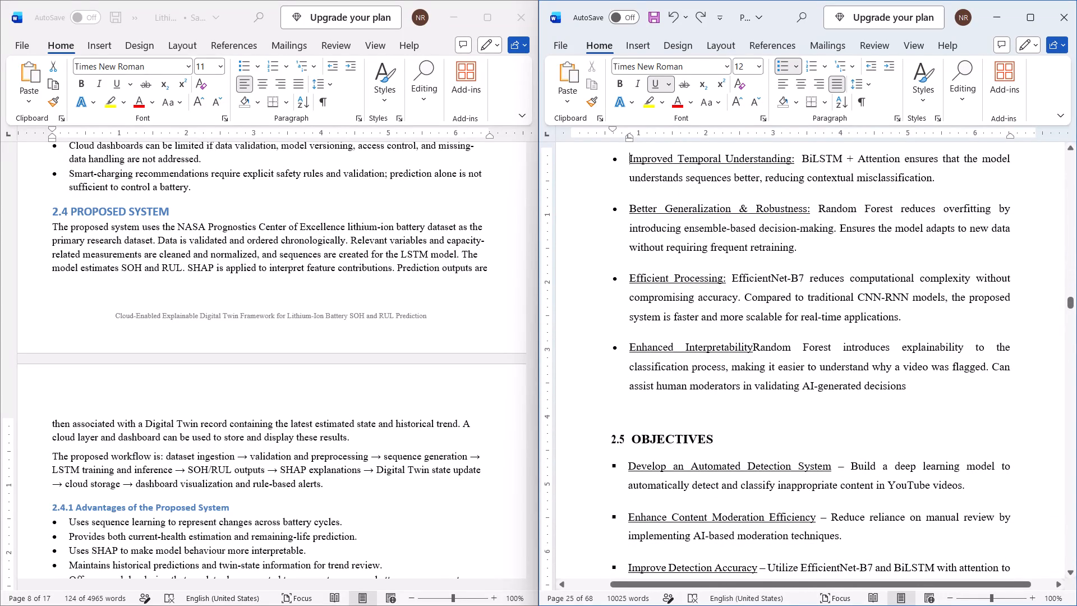
scroll(466, 349, down, 1)
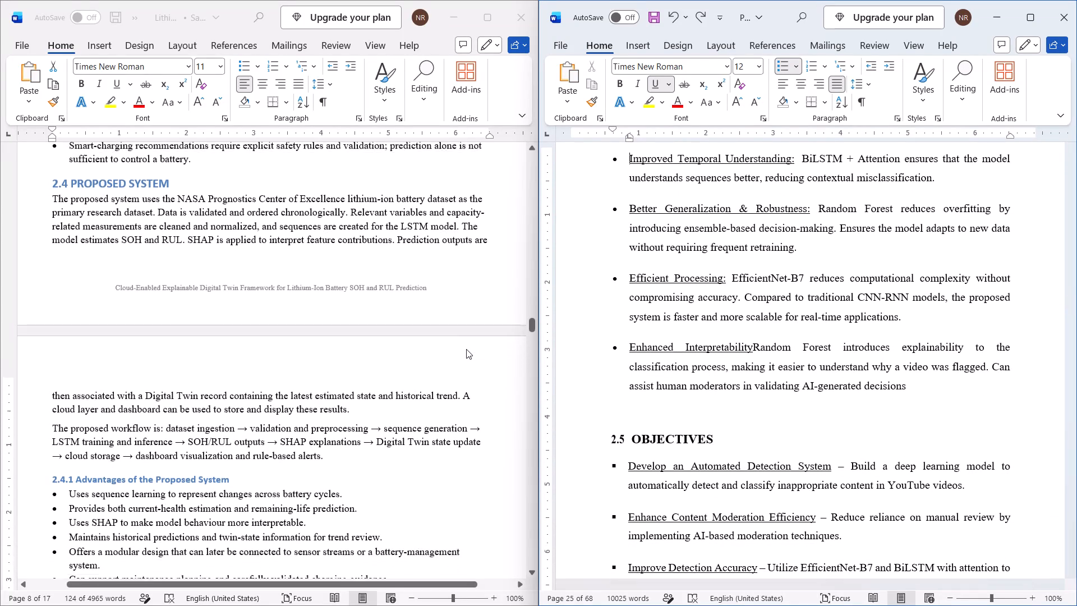
scroll(466, 349, down, 2)
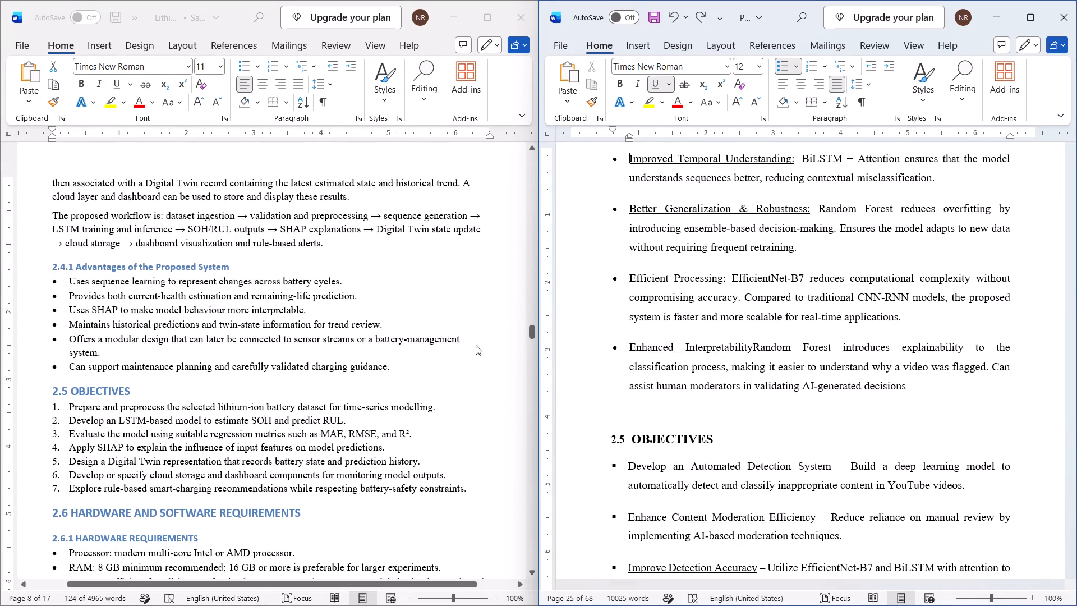
scroll(392, 415, down, 1)
scroll(392, 415, up, 1)
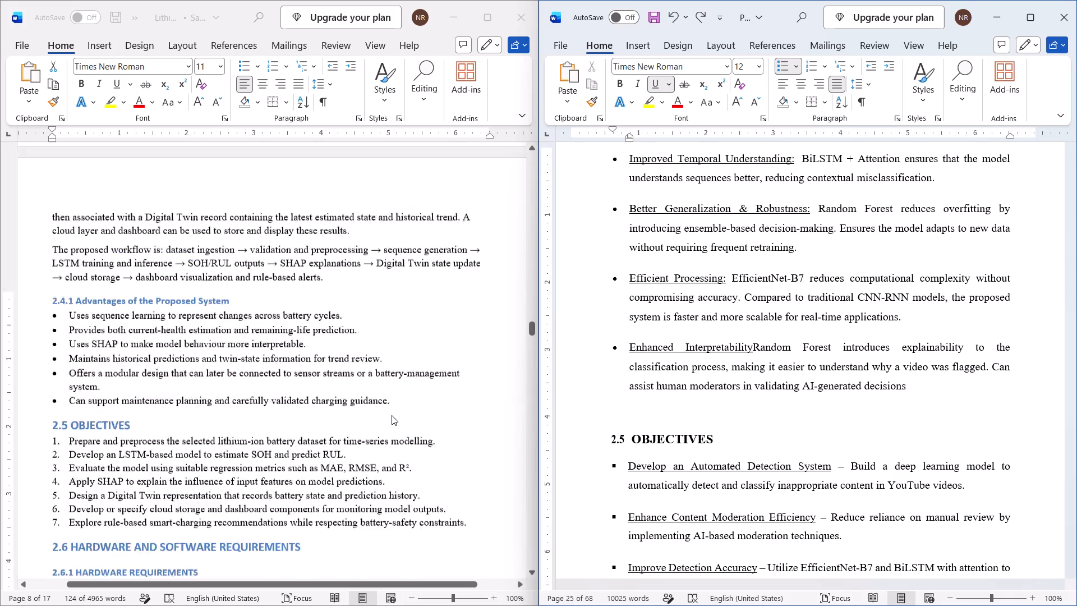
scroll(392, 415, up, 2)
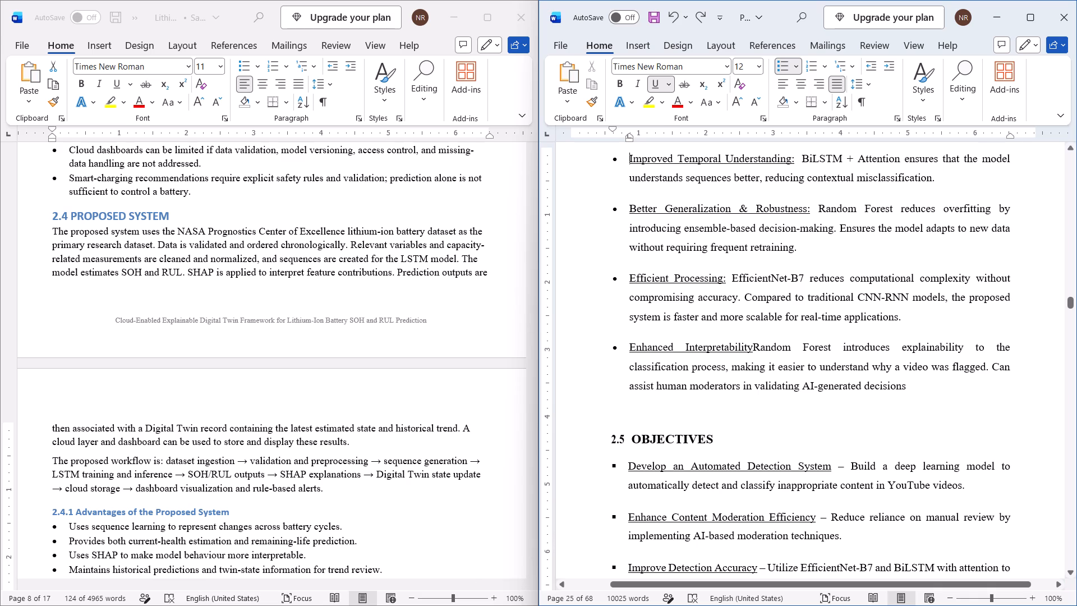
scroll(642, 407, up, 2)
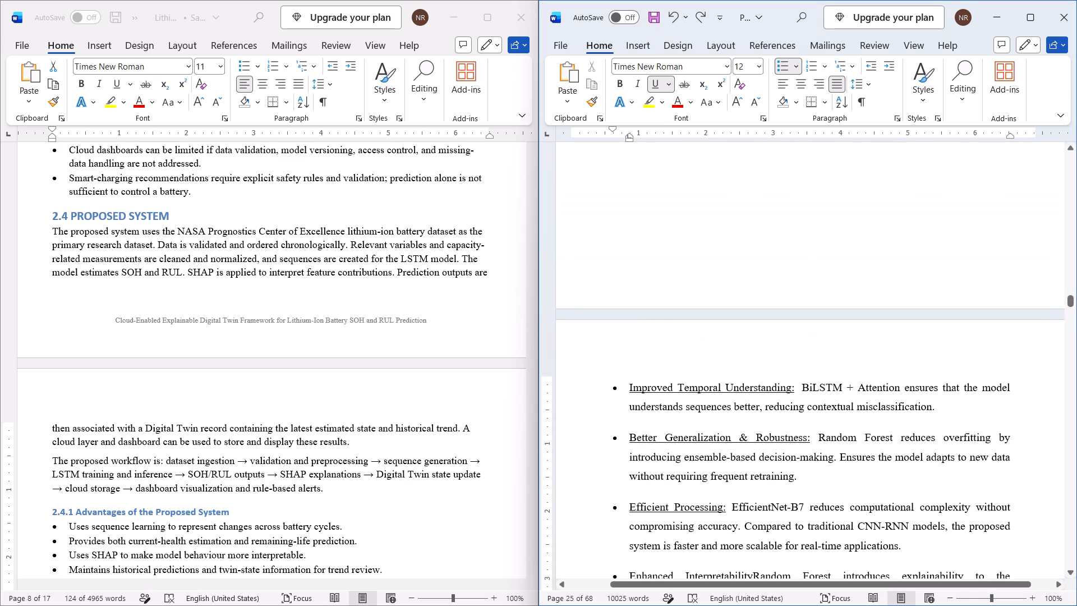
scroll(642, 407, up, 3)
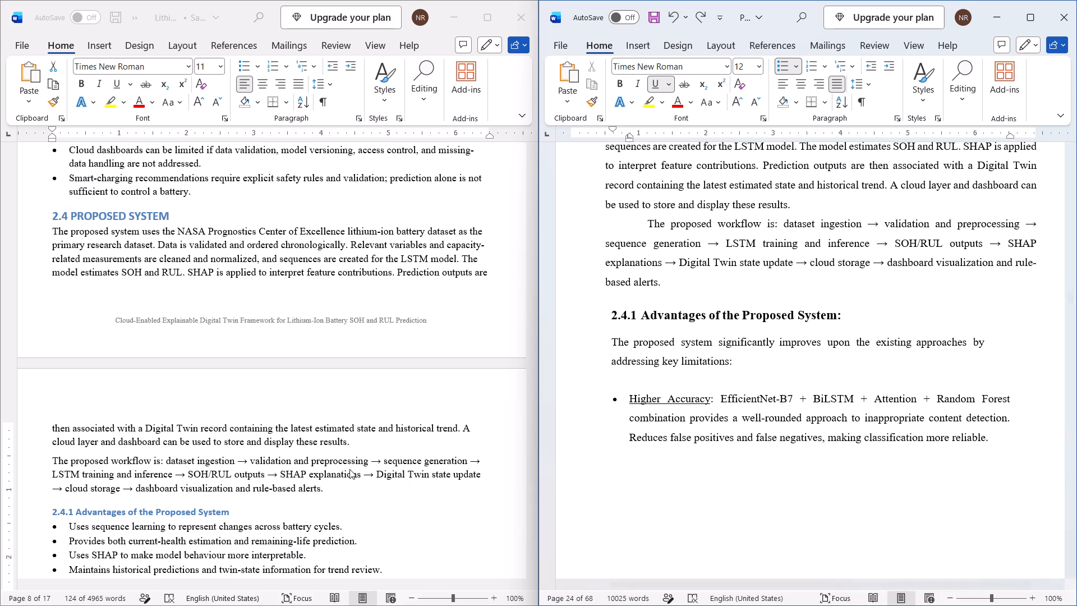
scroll(349, 469, down, 2)
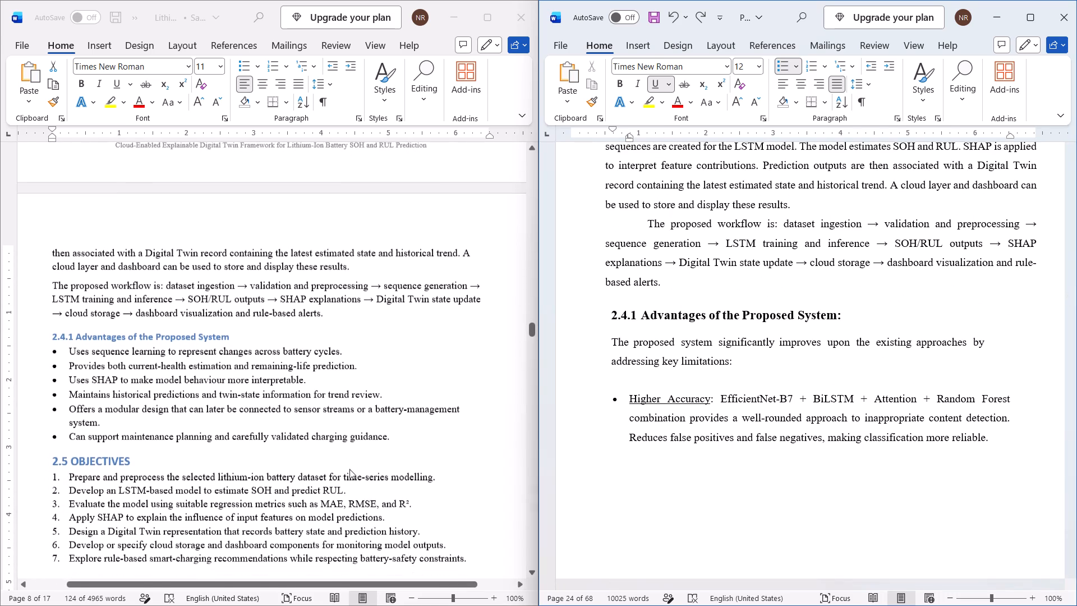
scroll(646, 389, down, 1)
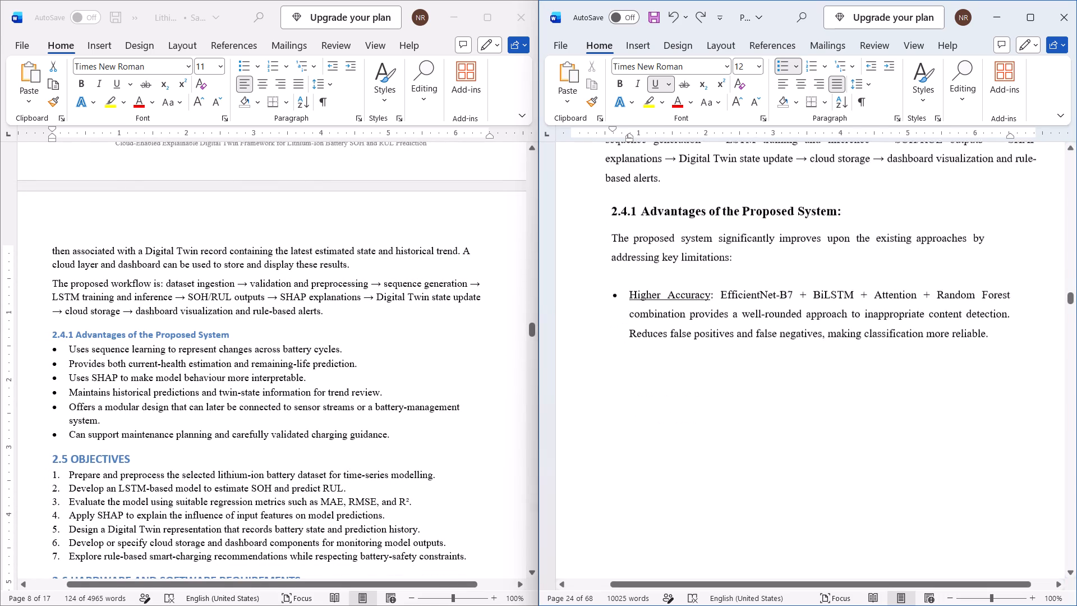
Delete the four old advantage bullets from Improved Temporal Understanding through Enhanced Interpretability in the project report.
scroll(646, 389, down, 3)
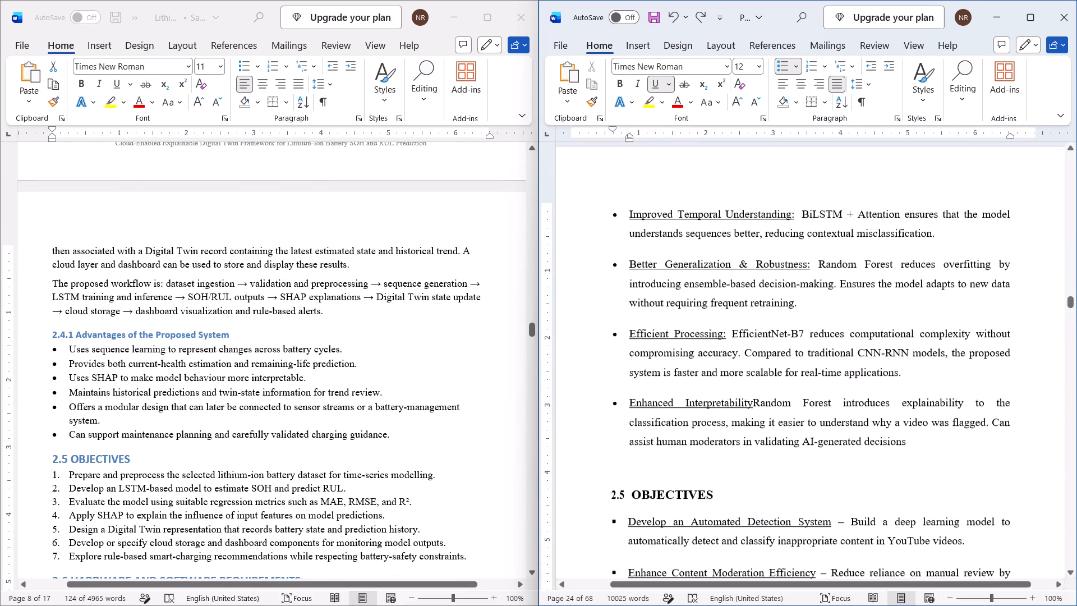
scroll(646, 389, down, 1)
drag(917, 420, 872, 400)
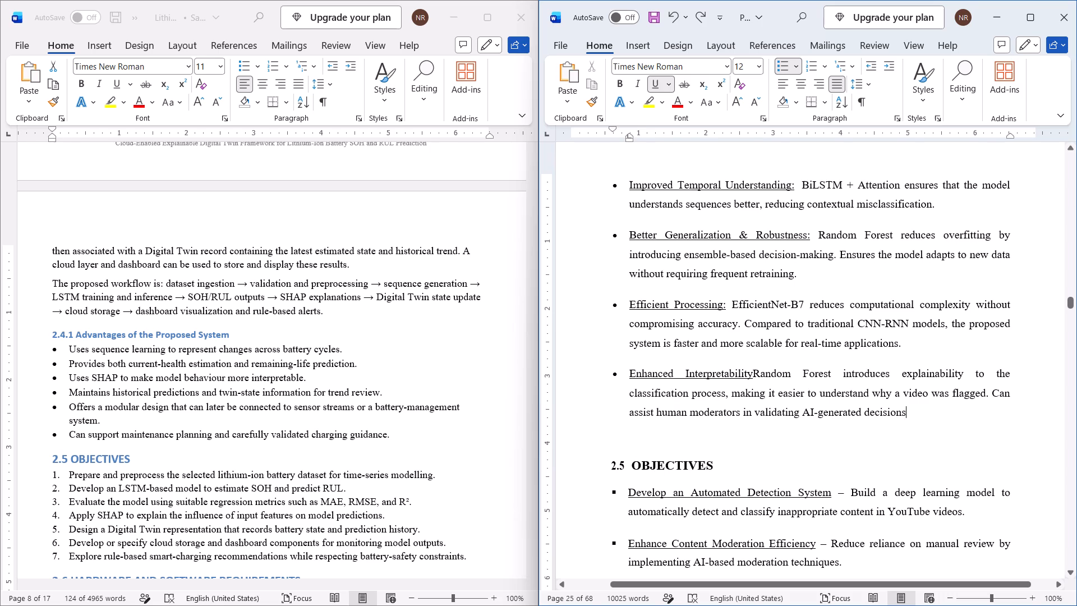
drag(872, 400, 629, 181)
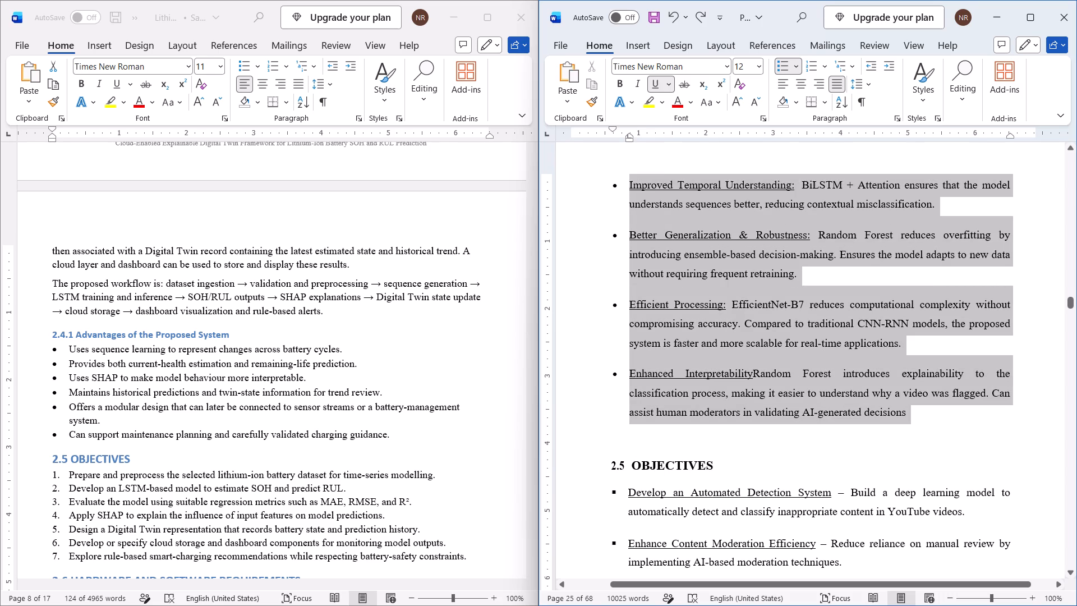
drag(629, 181, 624, 198)
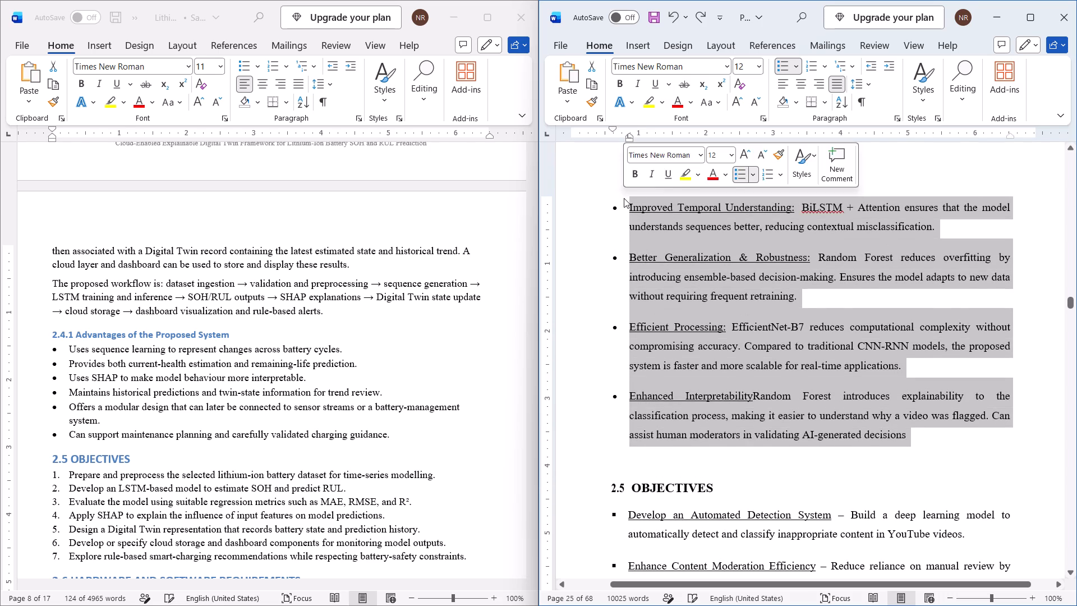
key(BackSpace)
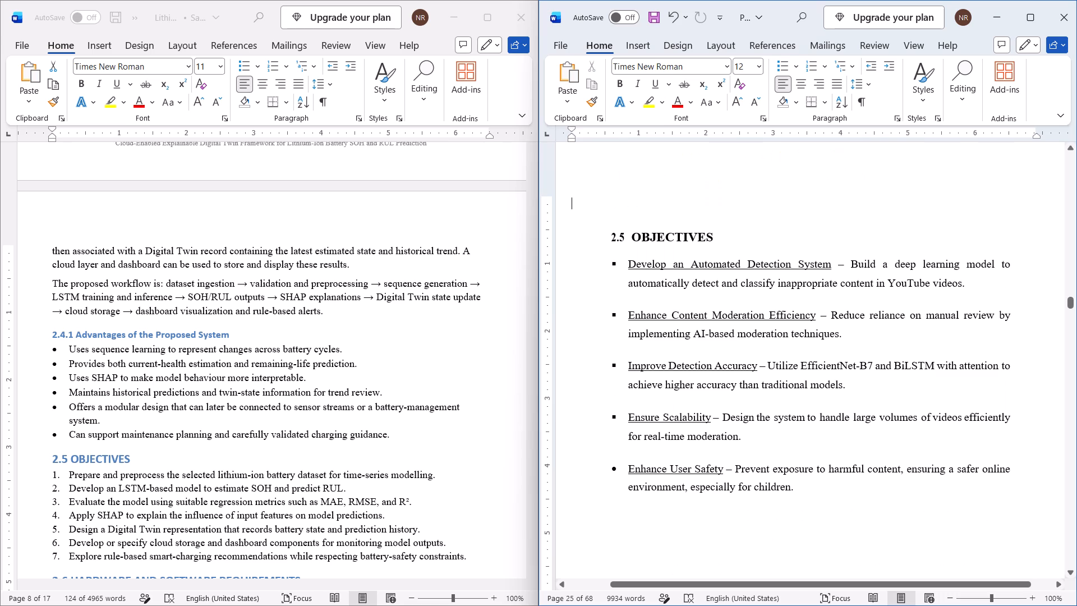
Remove the empty paragraph left above the 2.5 OBJECTIVES heading in the project report.
scroll(624, 198, up, 2)
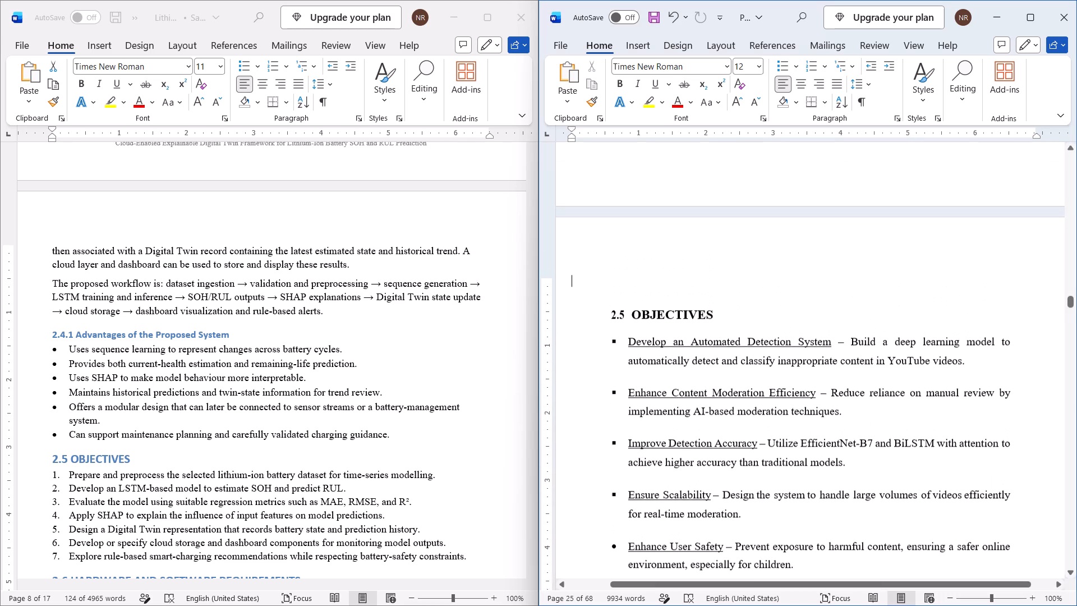
scroll(624, 198, up, 1)
key(BackSpace)
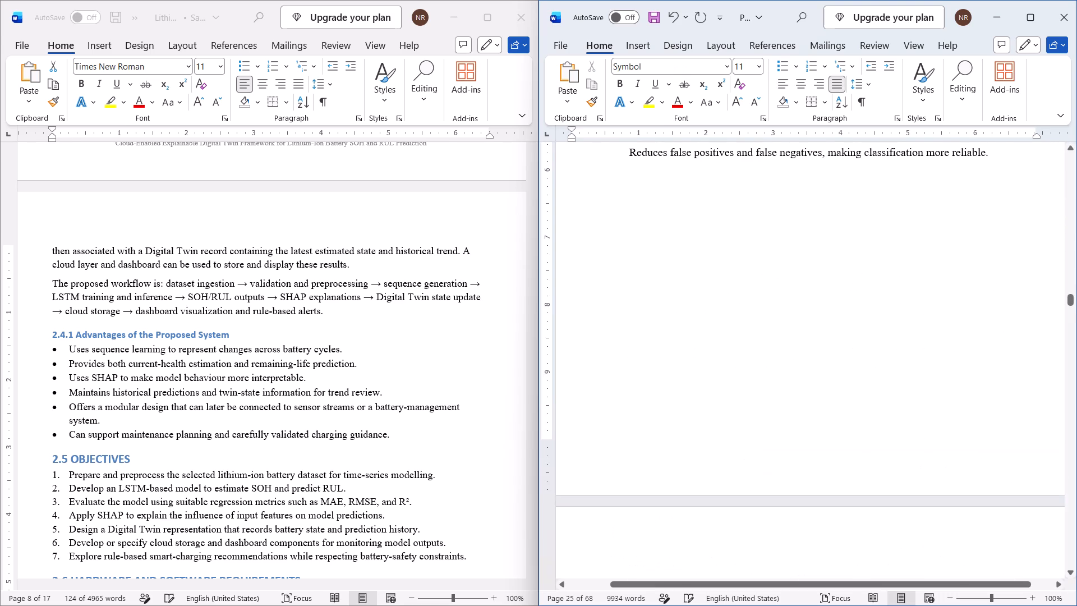
scroll(657, 264, up, 1)
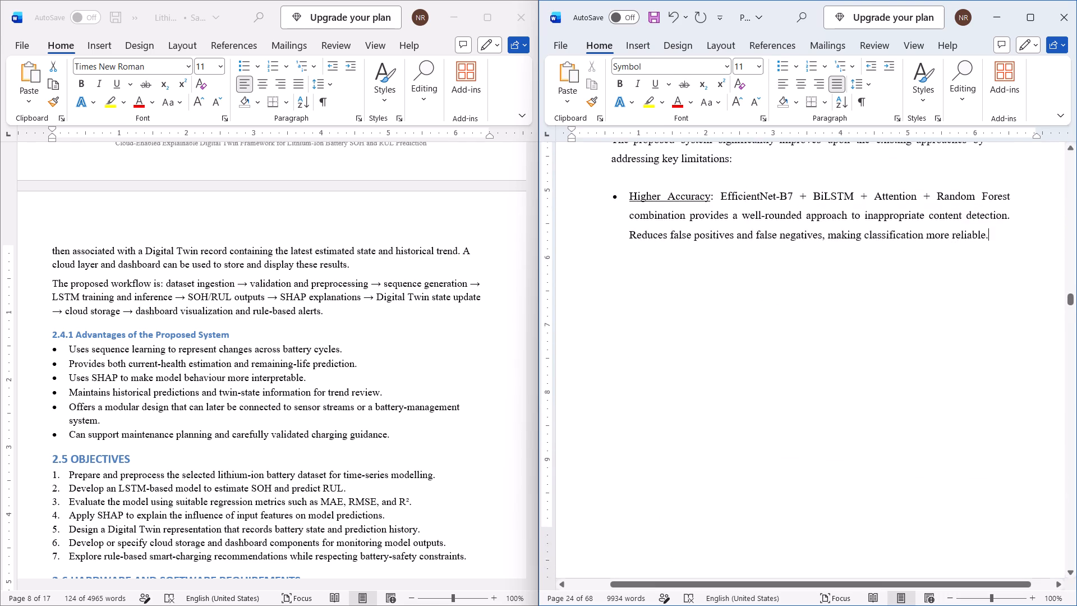
scroll(657, 264, up, 1)
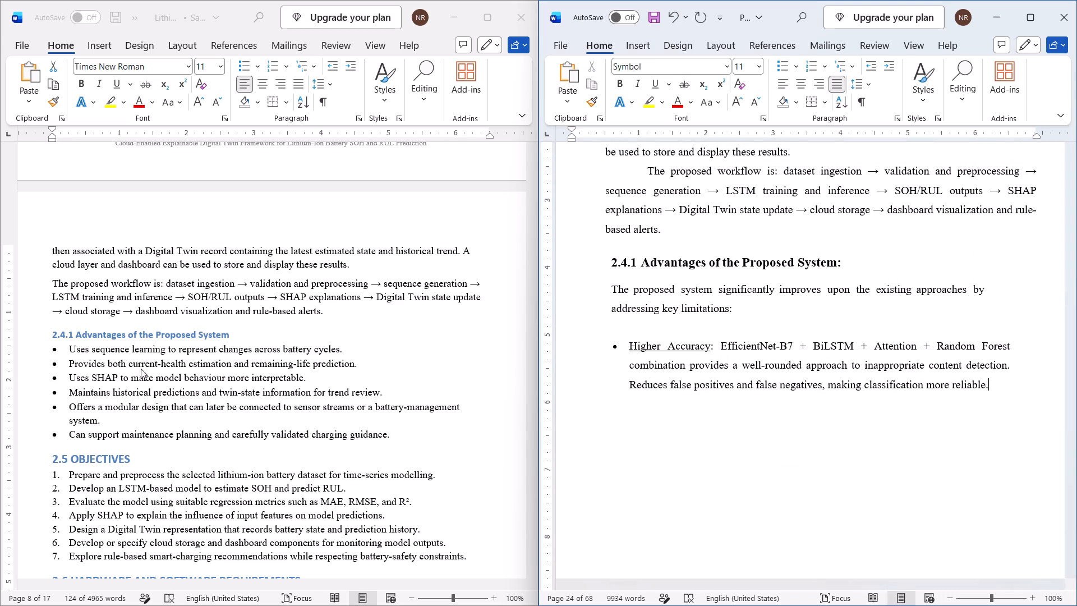
click(67, 347)
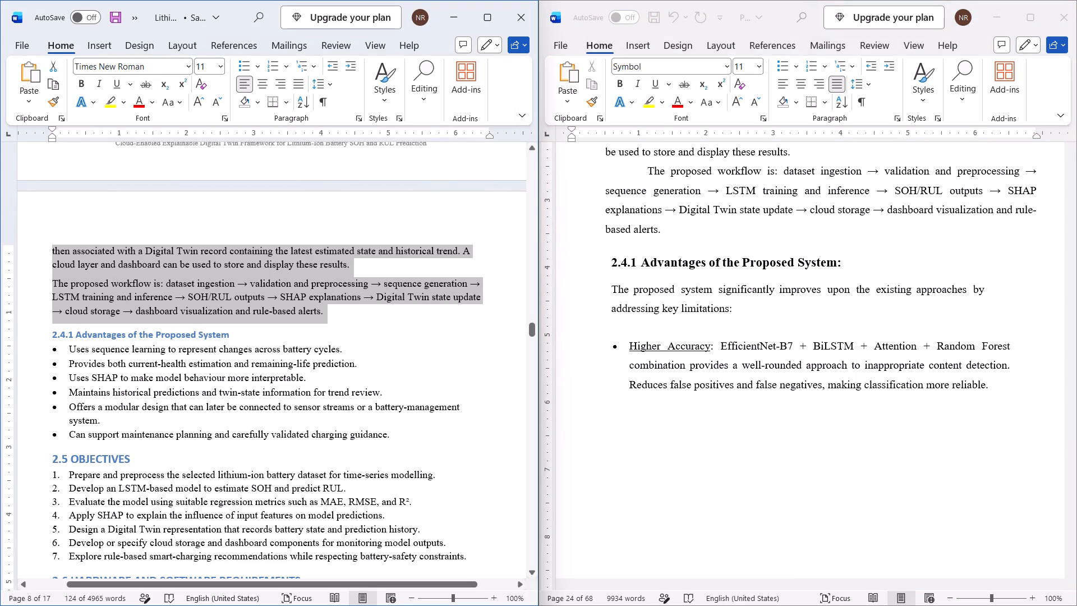
drag(67, 350, 138, 386)
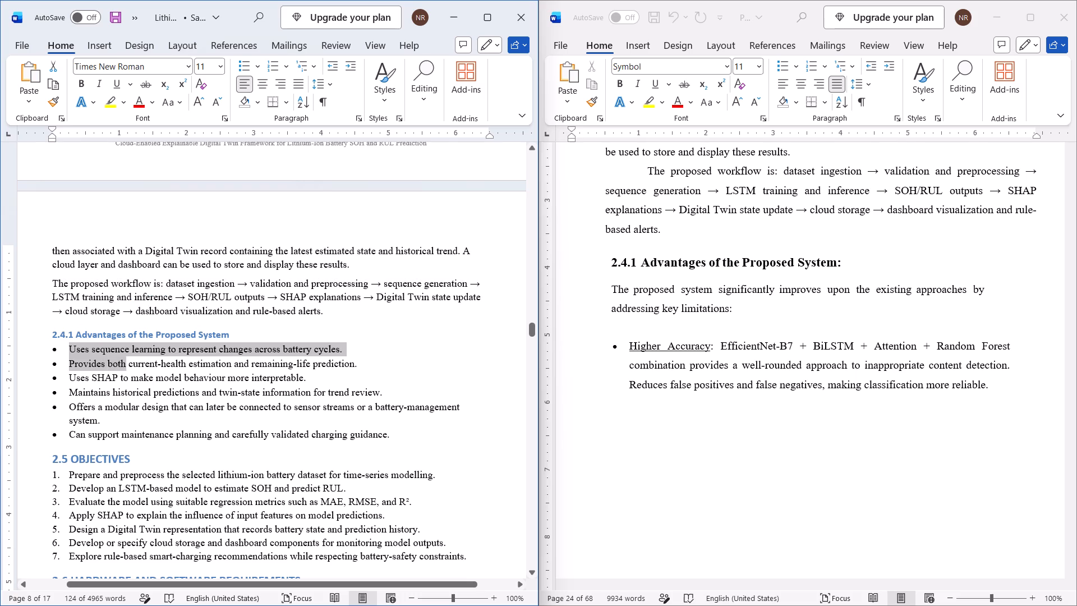
drag(138, 386, 355, 432)
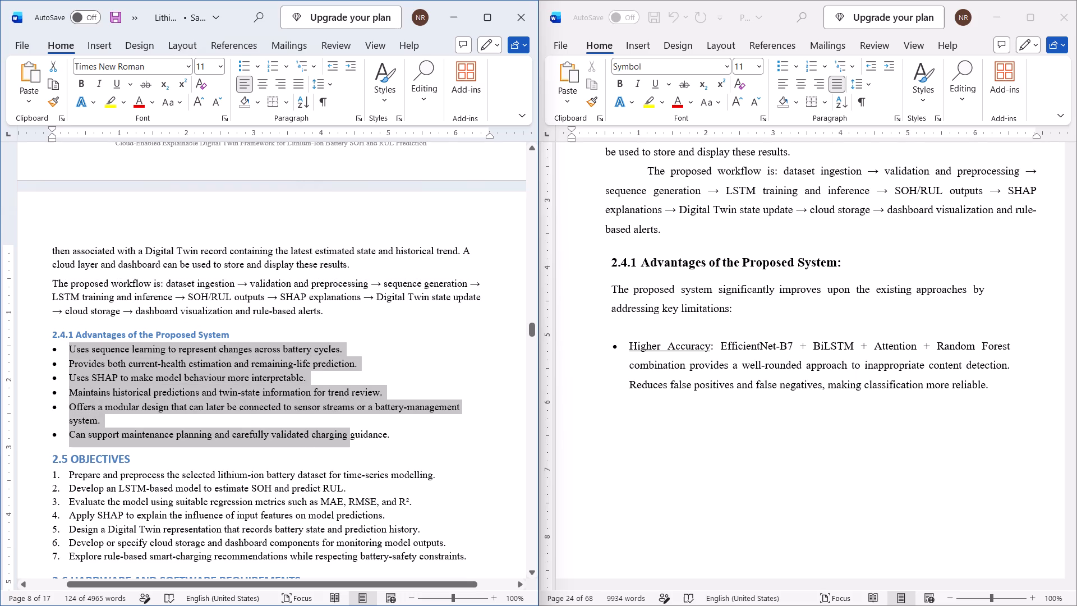
drag(355, 432, 427, 432)
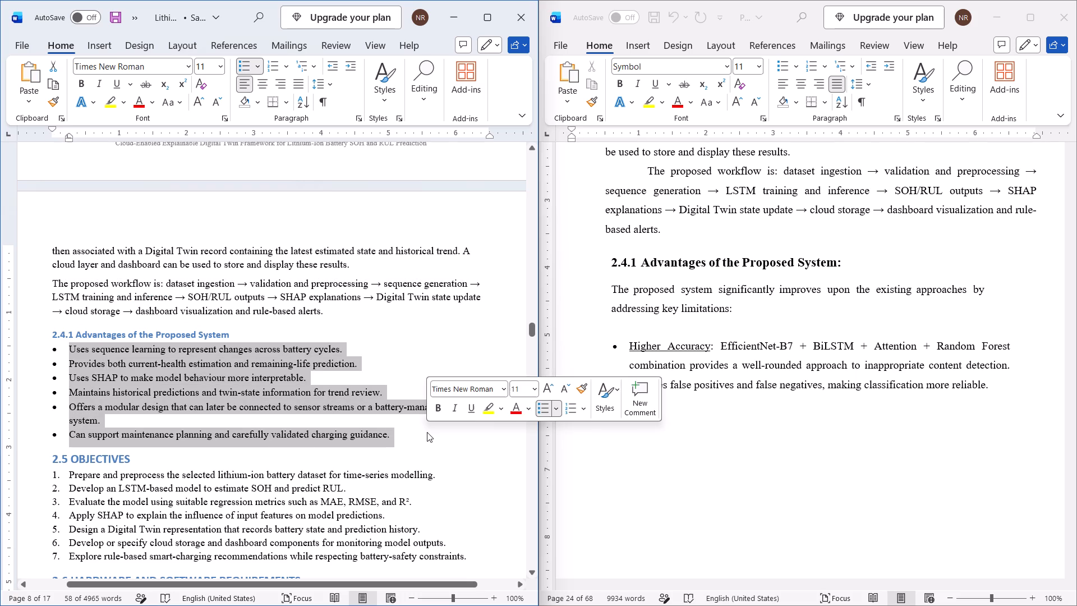
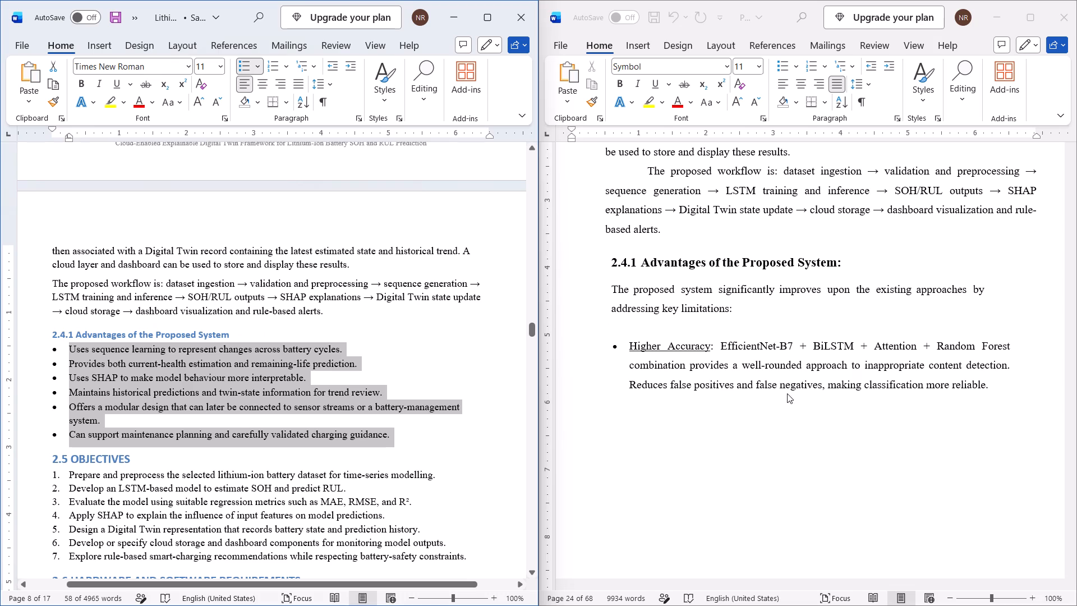
Replace the Higher Accuracy bullet and the blank line above it in the project report with the copied advantages, keeping the introductory sentence.
drag(613, 287, 706, 373)
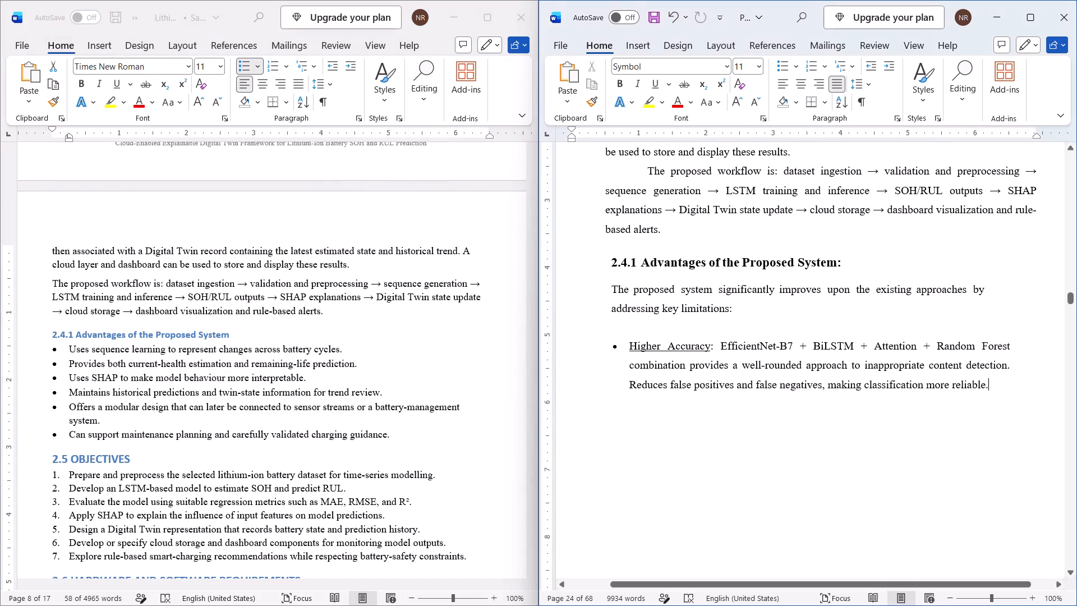
drag(706, 373, 735, 385)
drag(993, 391, 614, 291)
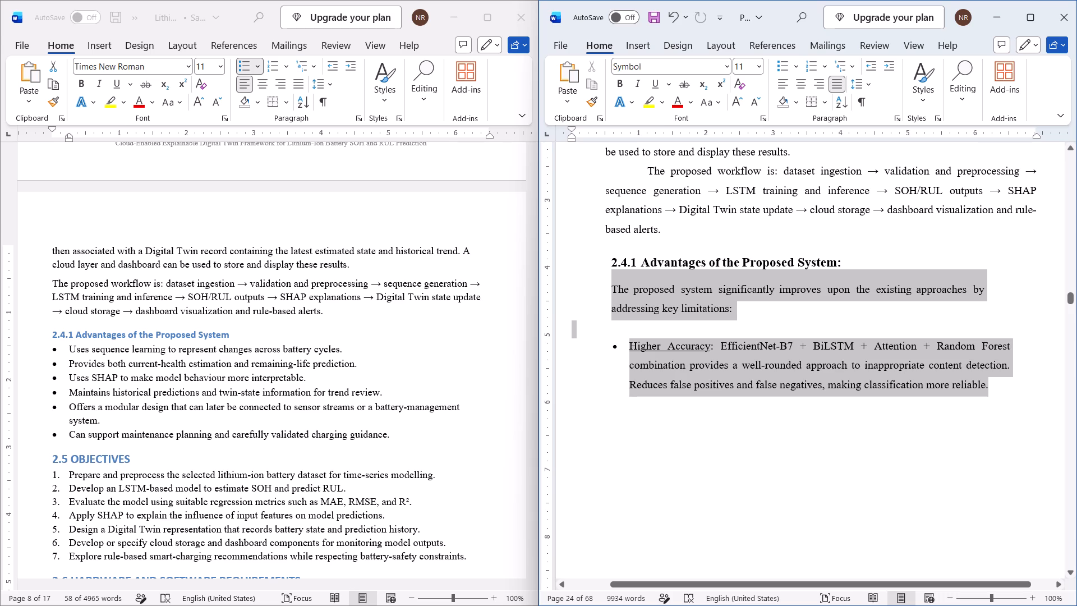
drag(614, 291, 713, 318)
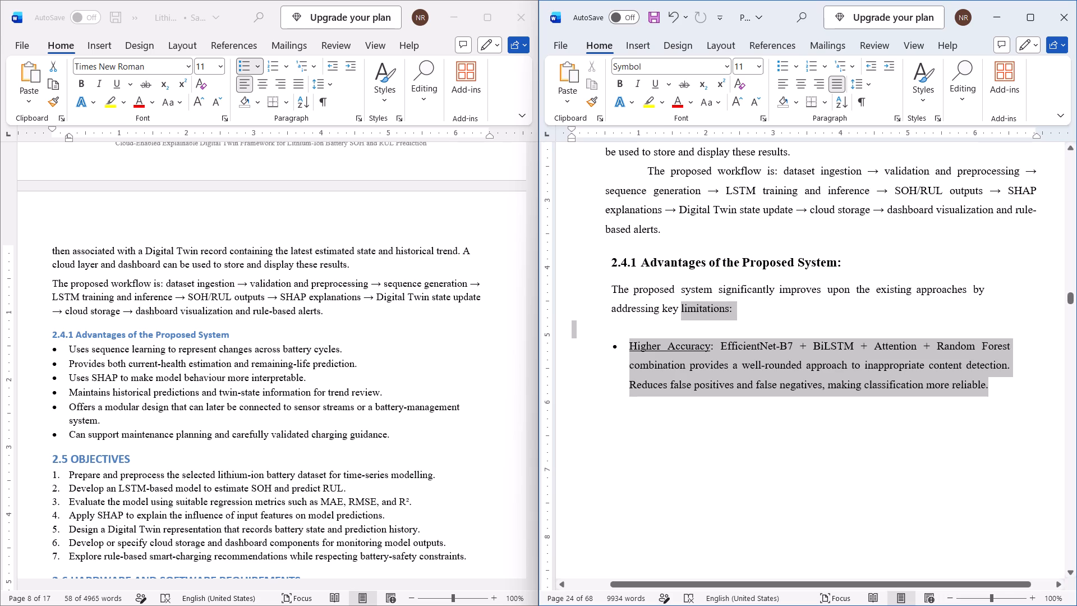
drag(713, 318, 699, 330)
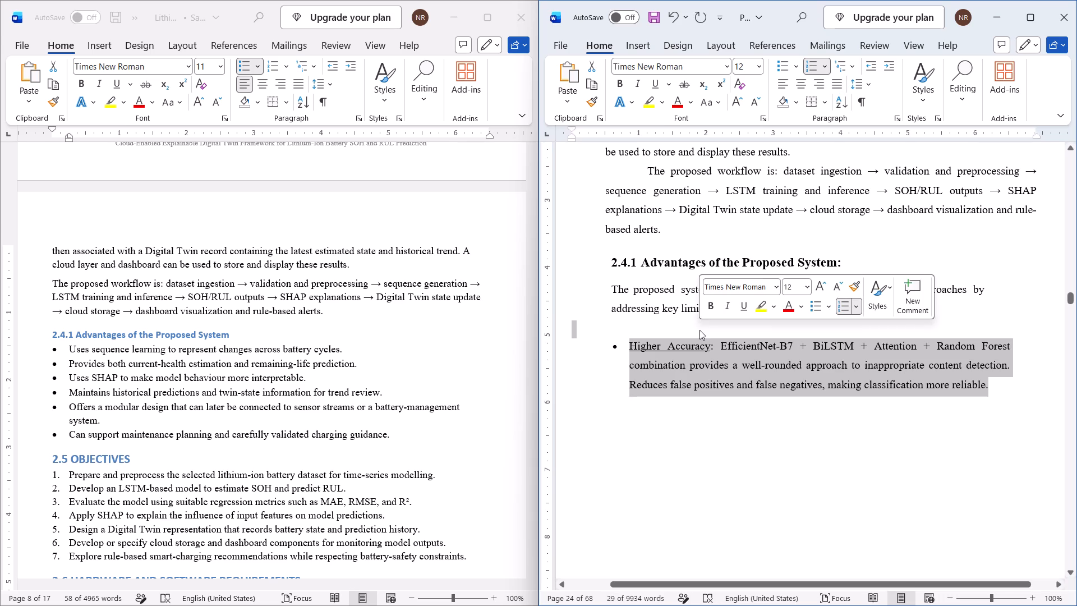
key(ctrl+v)
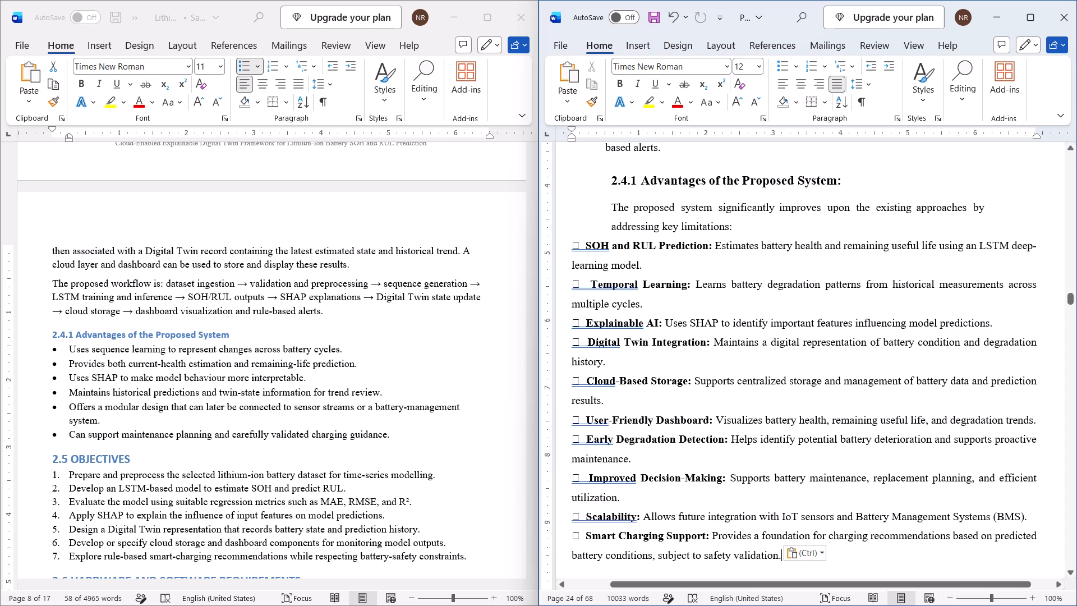
Select all ten pasted advantages under 2.4.1 in the project report and set their alignment to justified.
scroll(699, 330, down, 2)
scroll(699, 330, right, 1)
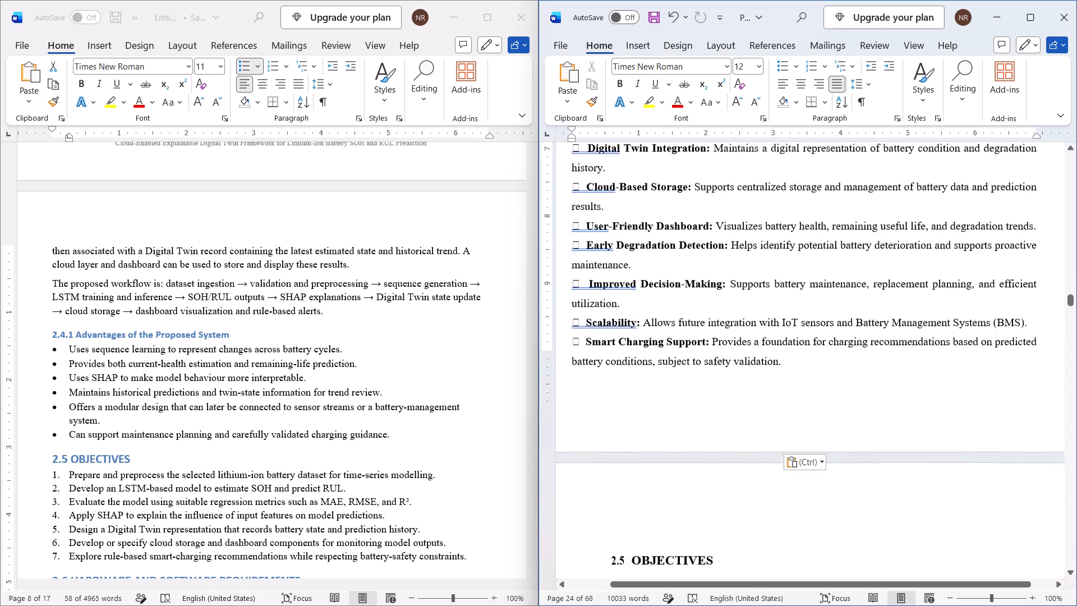
scroll(699, 330, right, 1)
scroll(699, 330, up, 2)
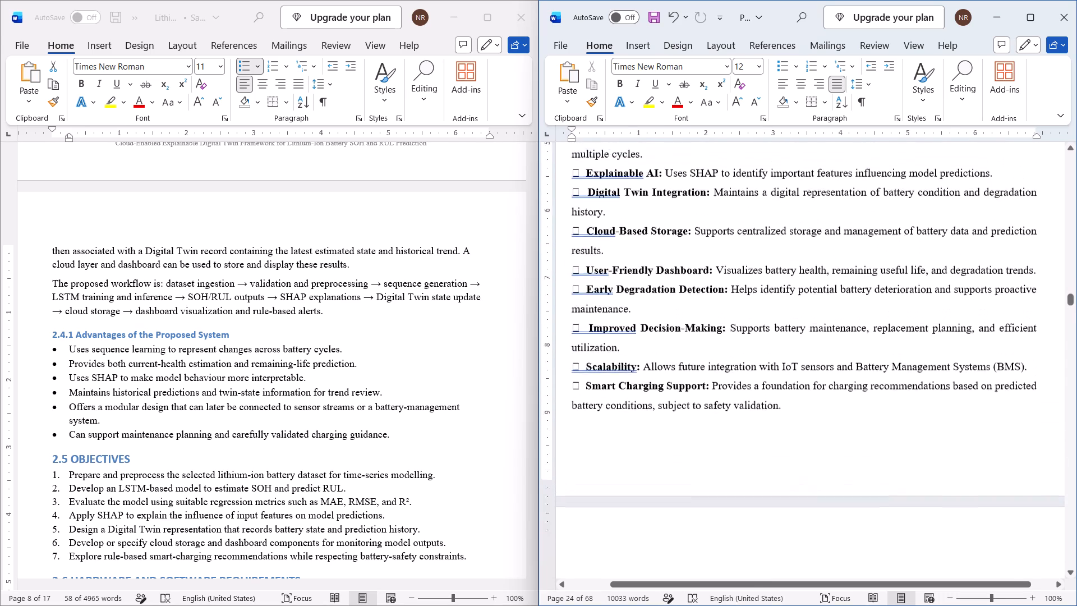
scroll(699, 330, up, 1)
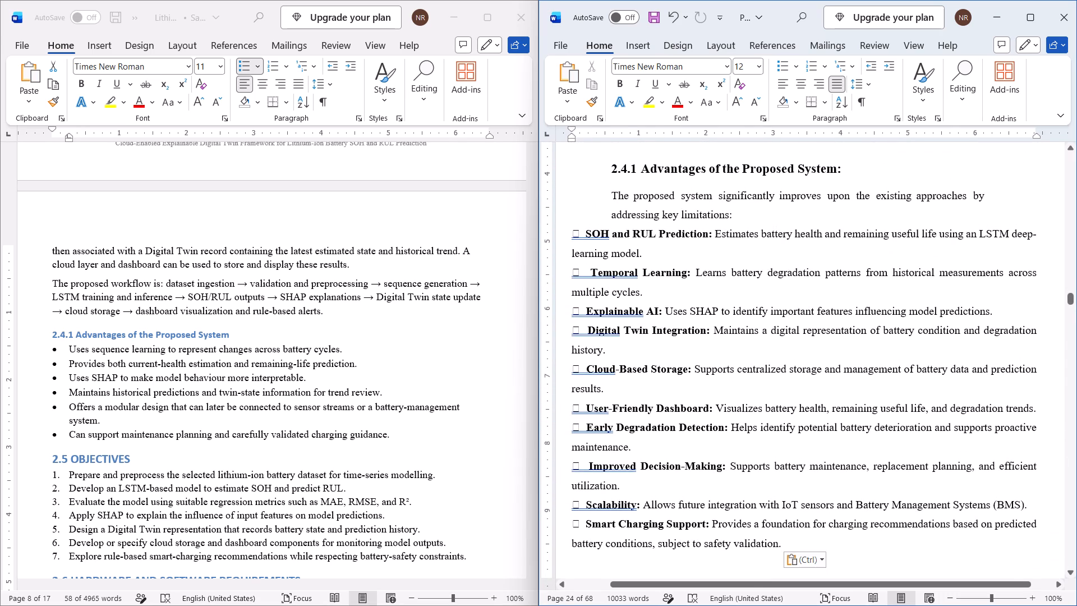
drag(580, 236, 739, 400)
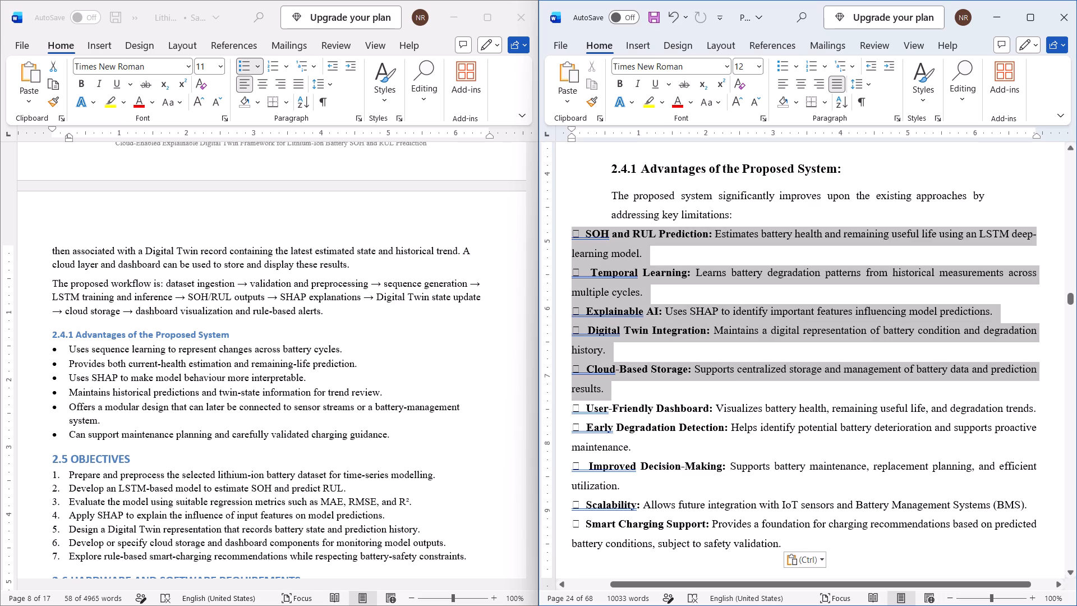
drag(739, 400, 797, 602)
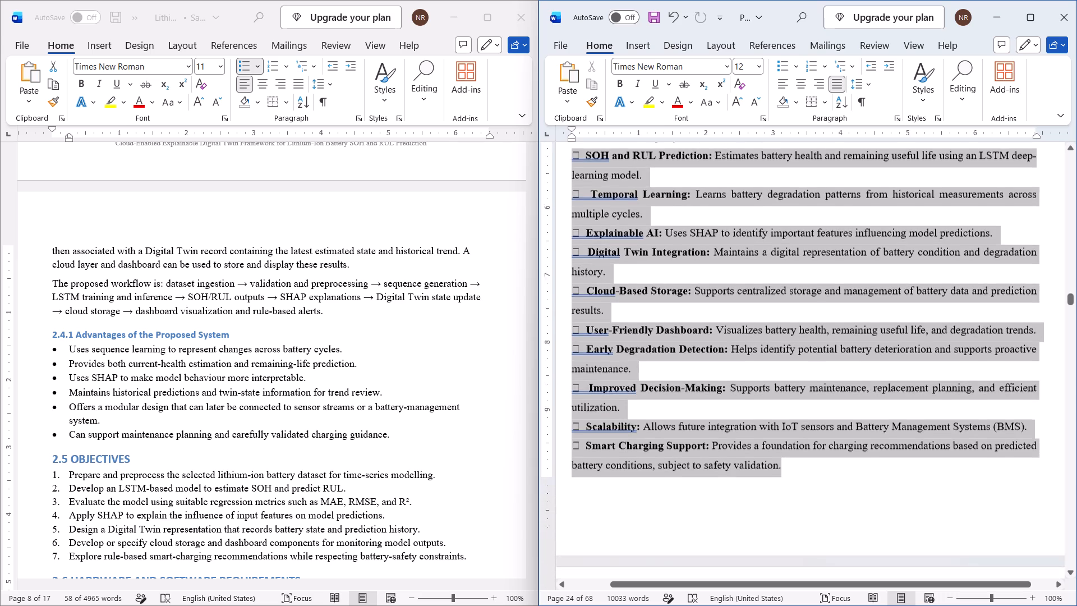
drag(797, 602, 802, 368)
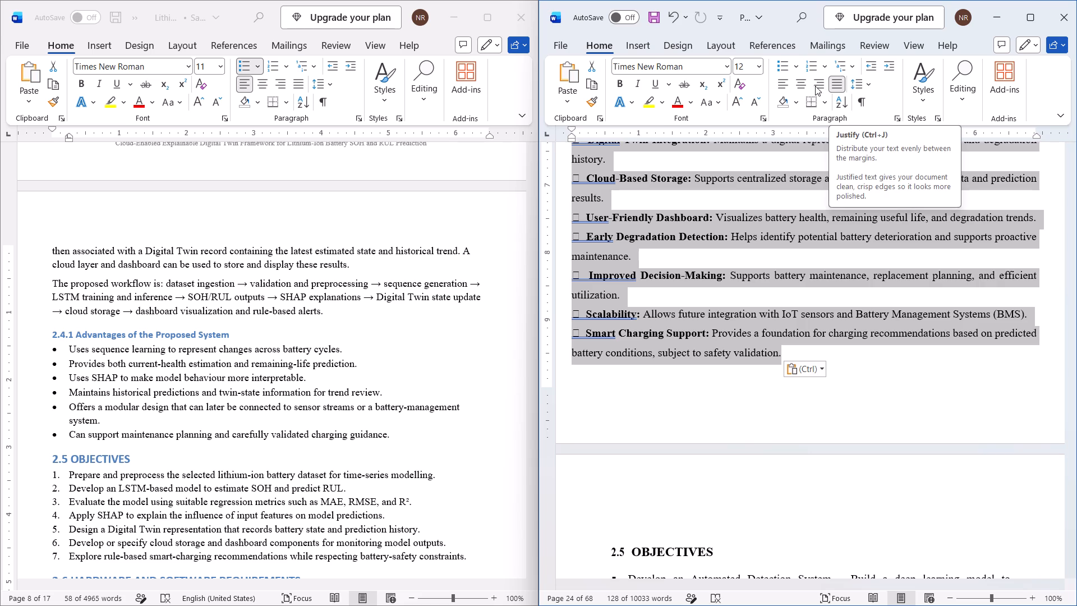
click(799, 84)
click(833, 83)
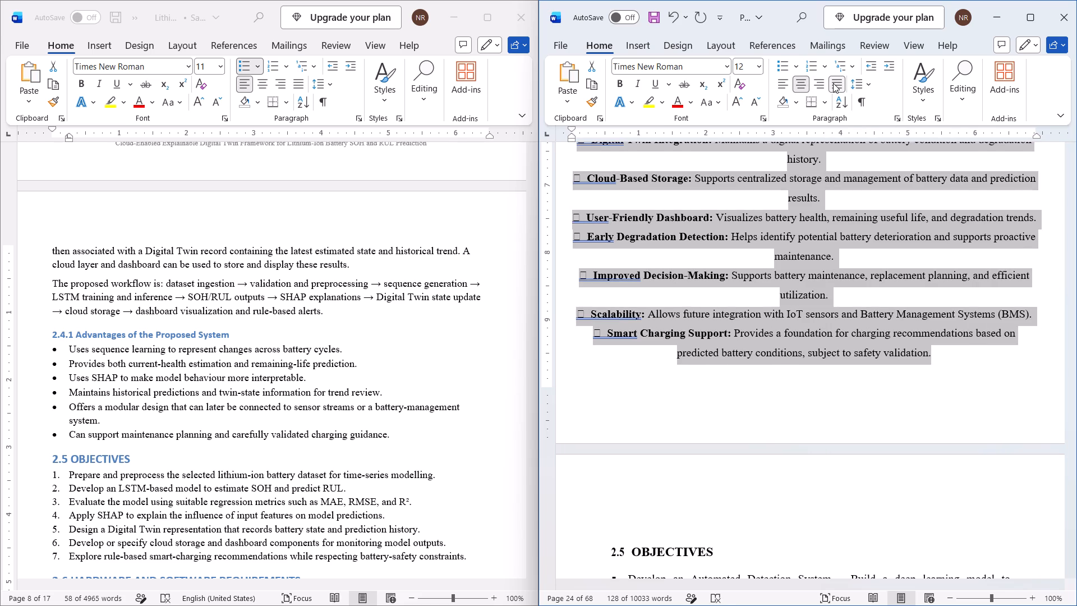
Indent the ten selected advantages about 0.6 inch from the left margin, roughly in line with the introductory paragraph.
scroll(849, 197, up, 1)
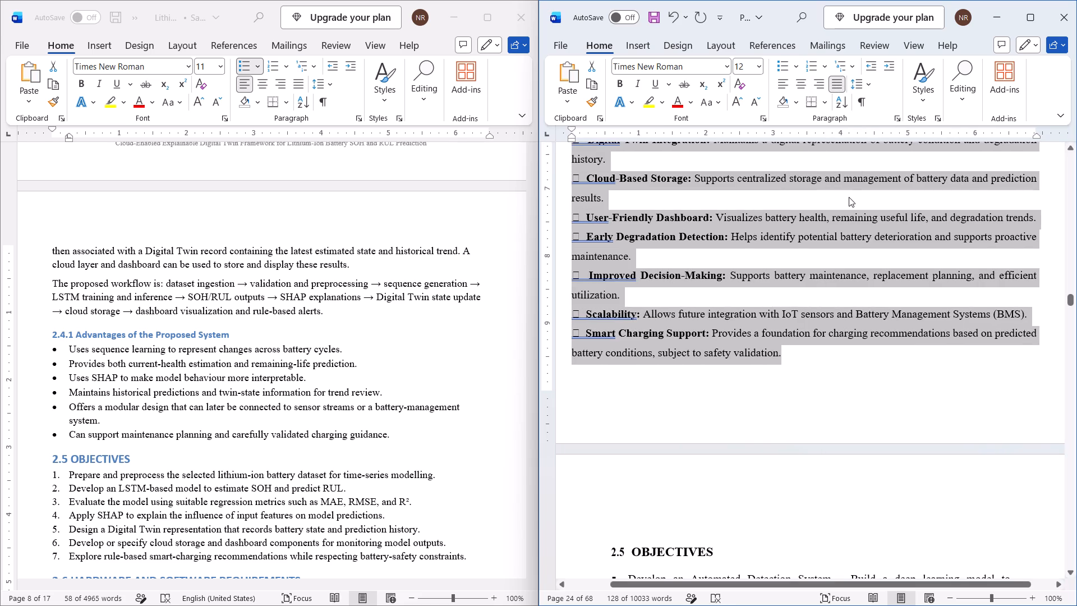
scroll(849, 197, up, 2)
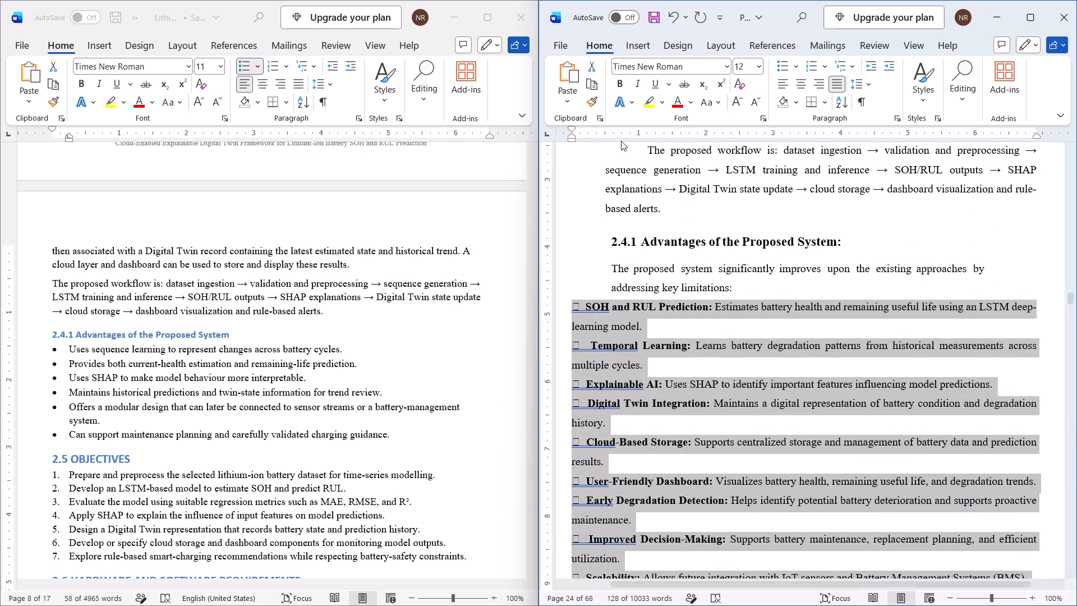
drag(570, 137, 584, 137)
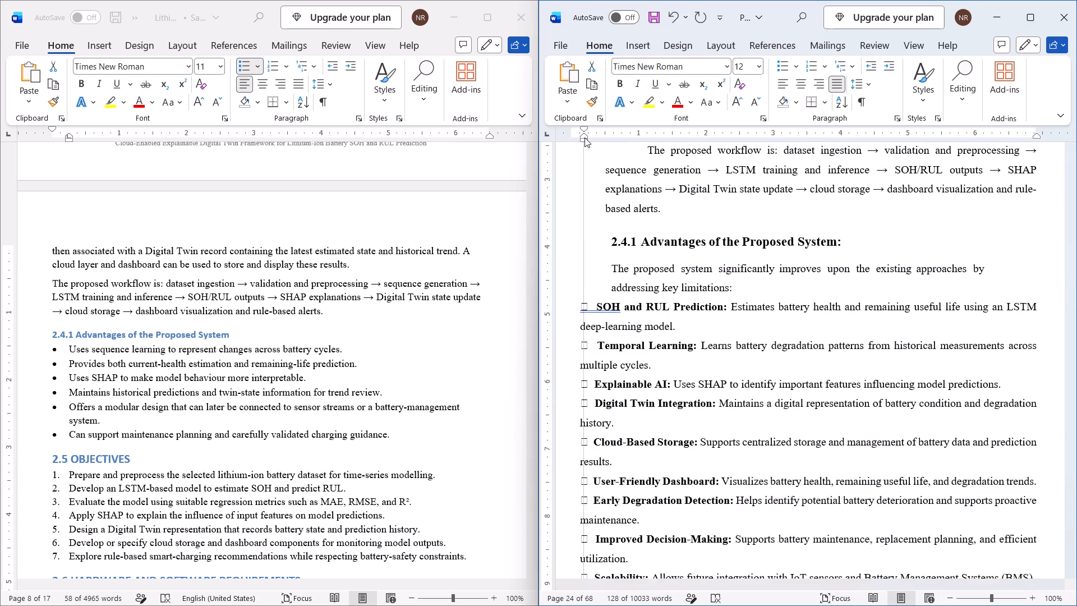
drag(584, 137, 607, 137)
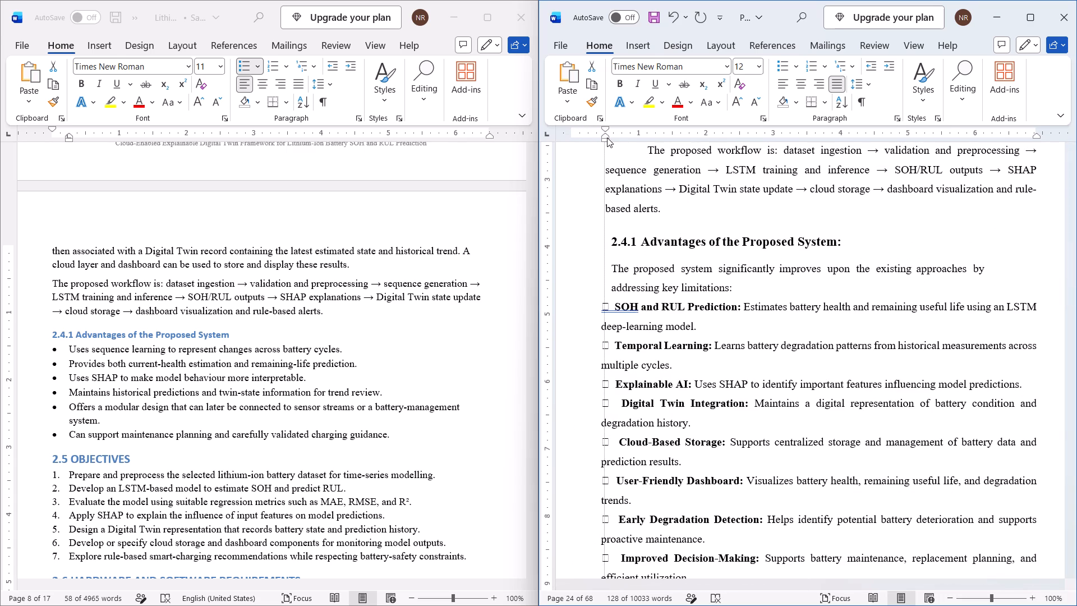
drag(607, 137, 610, 136)
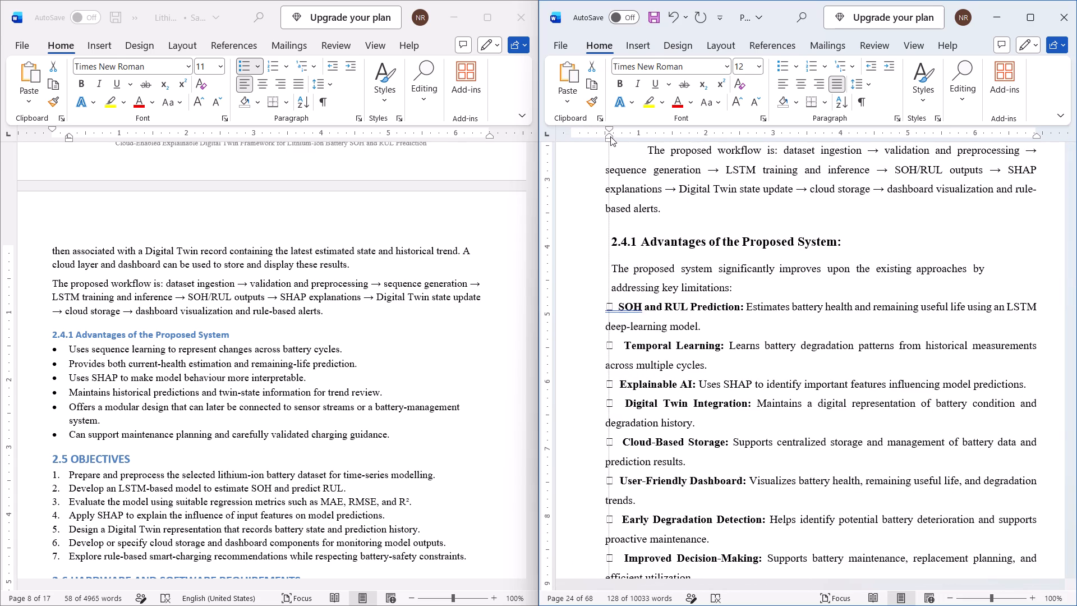
drag(610, 136, 611, 136)
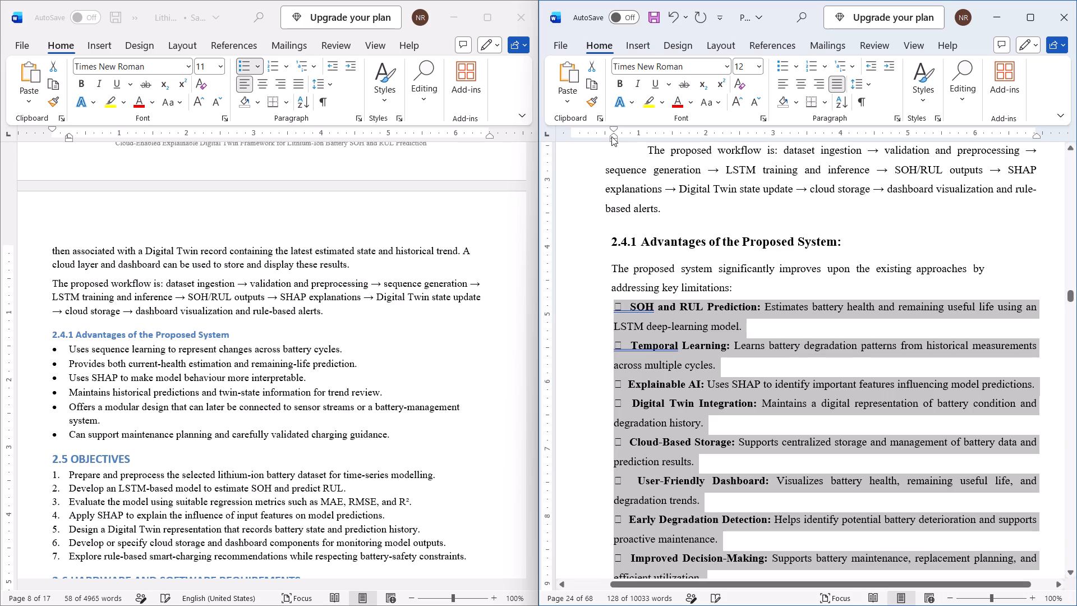
Move the right indent of the selected advantages slightly inward from the margin and clear the selection.
scroll(935, 259, left, 3)
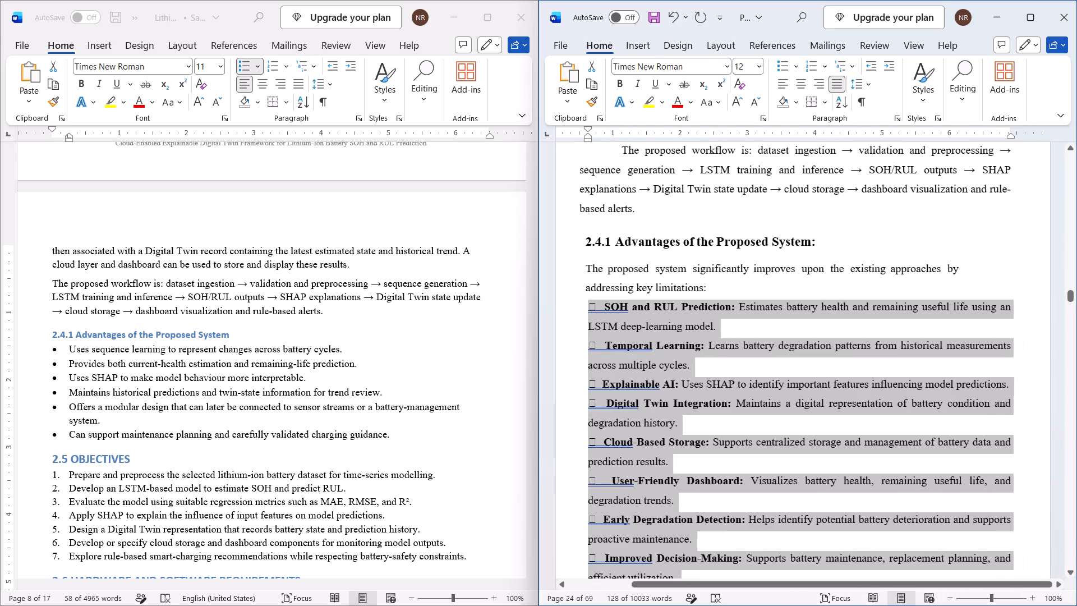
scroll(935, 259, left, 1)
click(1010, 137)
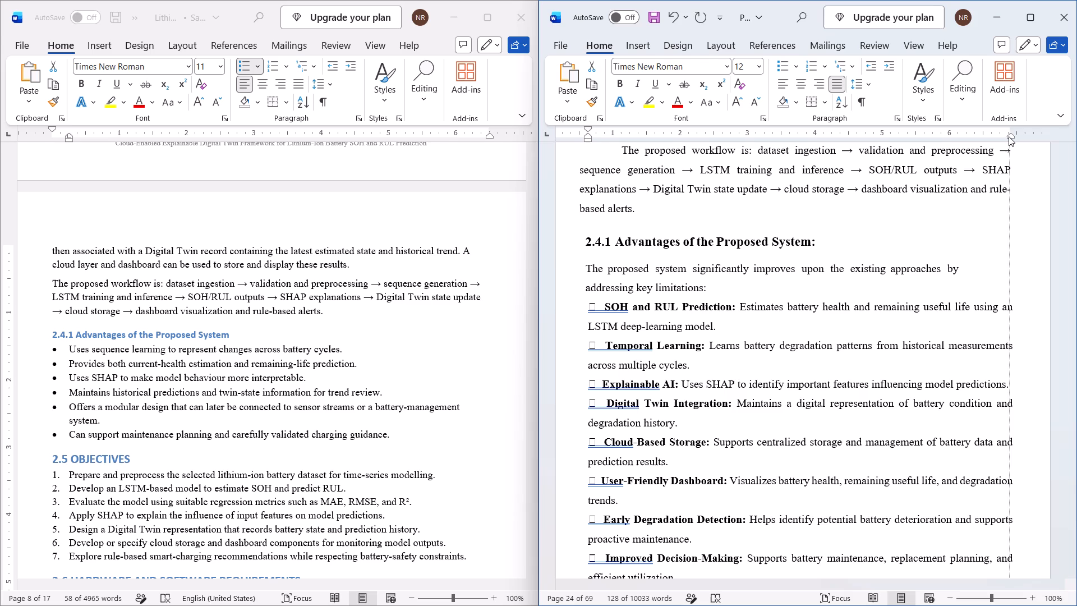
click(965, 220)
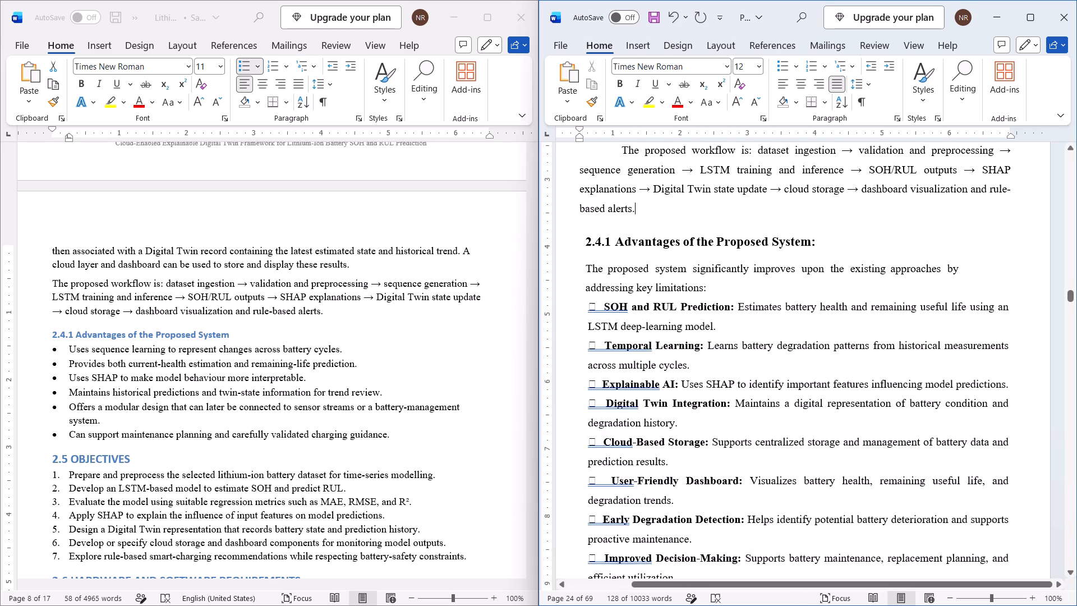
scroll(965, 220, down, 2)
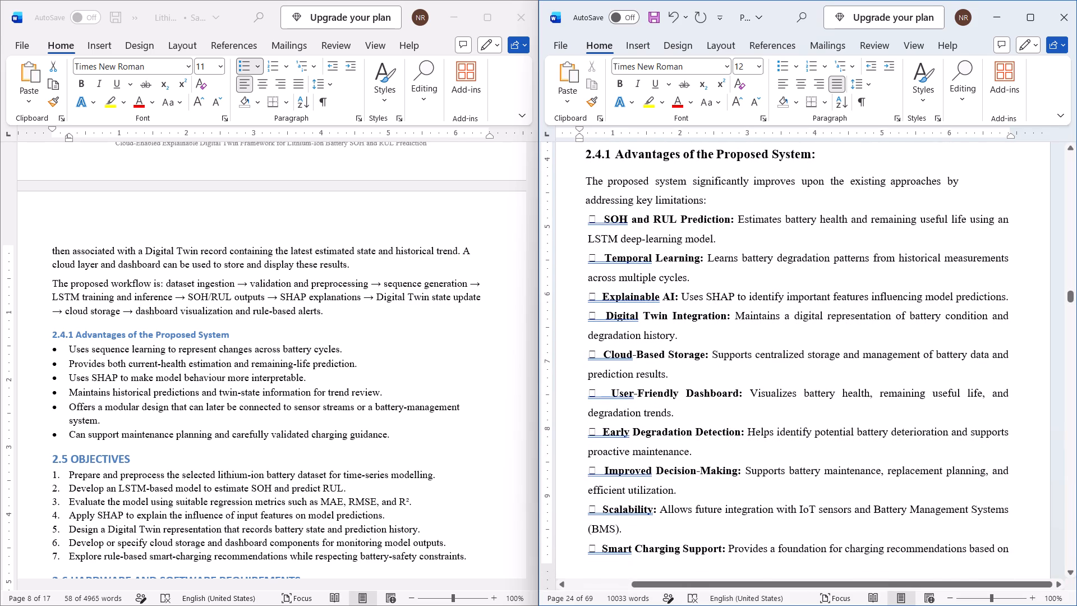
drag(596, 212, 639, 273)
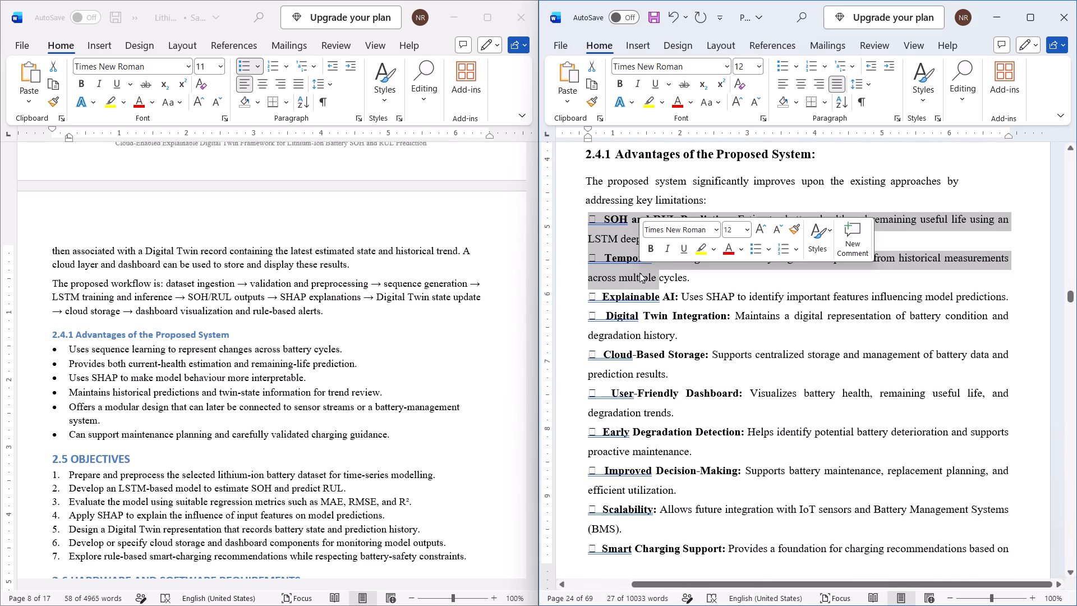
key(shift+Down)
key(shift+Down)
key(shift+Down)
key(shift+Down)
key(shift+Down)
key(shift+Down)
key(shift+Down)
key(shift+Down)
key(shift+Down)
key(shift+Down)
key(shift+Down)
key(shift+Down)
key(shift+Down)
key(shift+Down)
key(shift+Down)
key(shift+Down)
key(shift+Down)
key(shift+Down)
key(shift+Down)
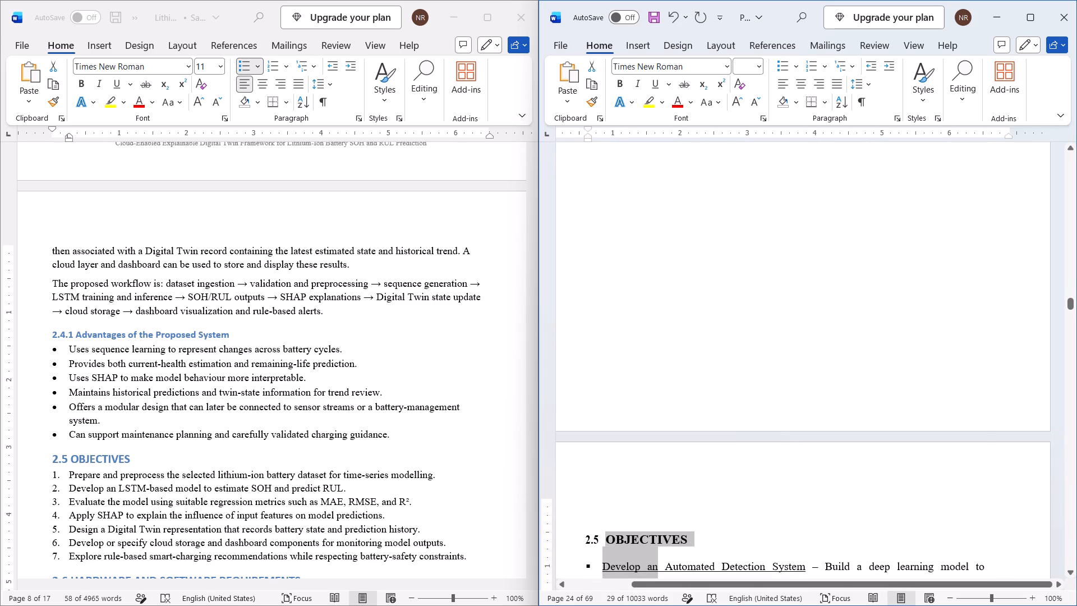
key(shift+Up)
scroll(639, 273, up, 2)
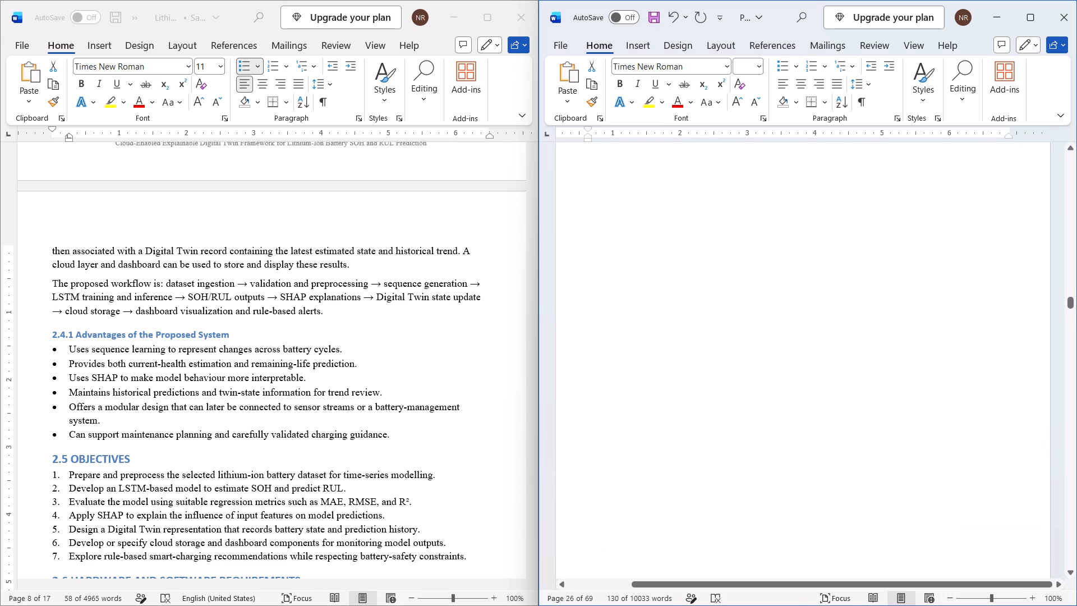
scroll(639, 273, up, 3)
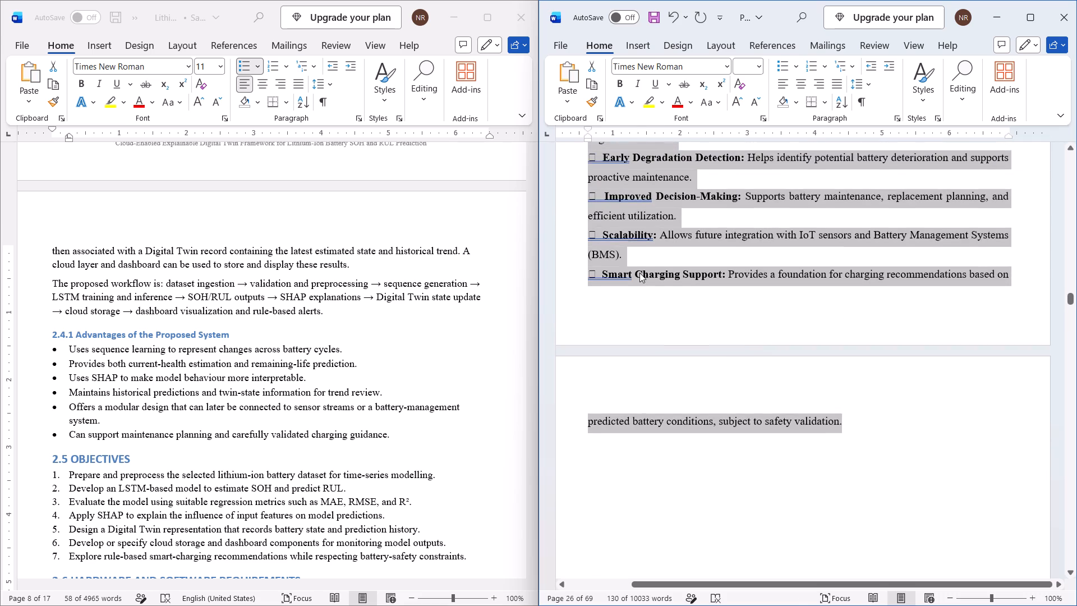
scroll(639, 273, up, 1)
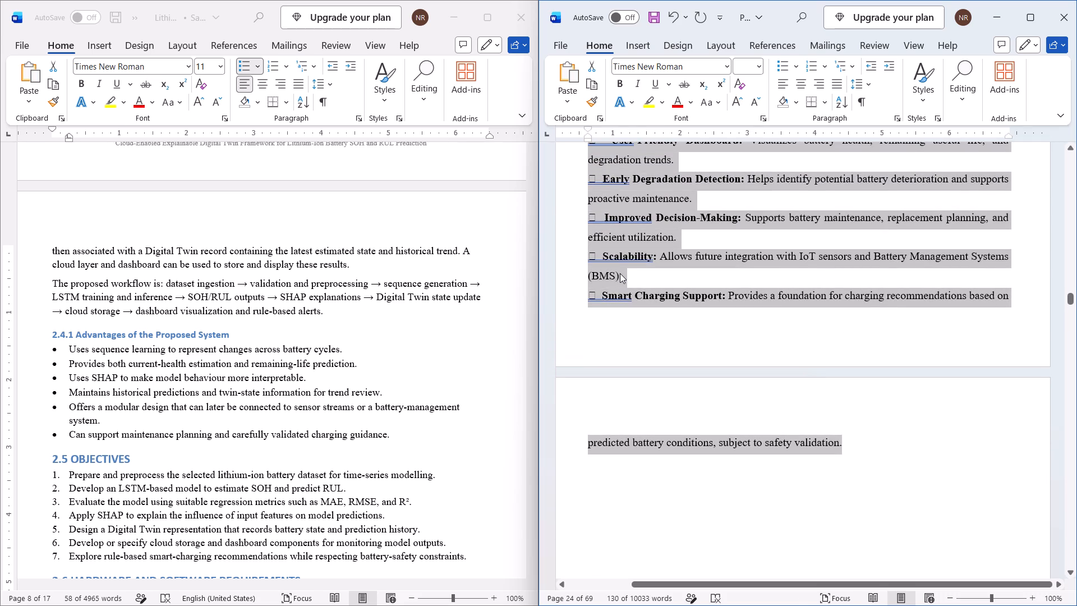
Delete the abbreviation "(BMS)" from the end of the Scalability advantage, keeping the full stop.
click(620, 273)
key(BackSpace)
key(BackSpace)
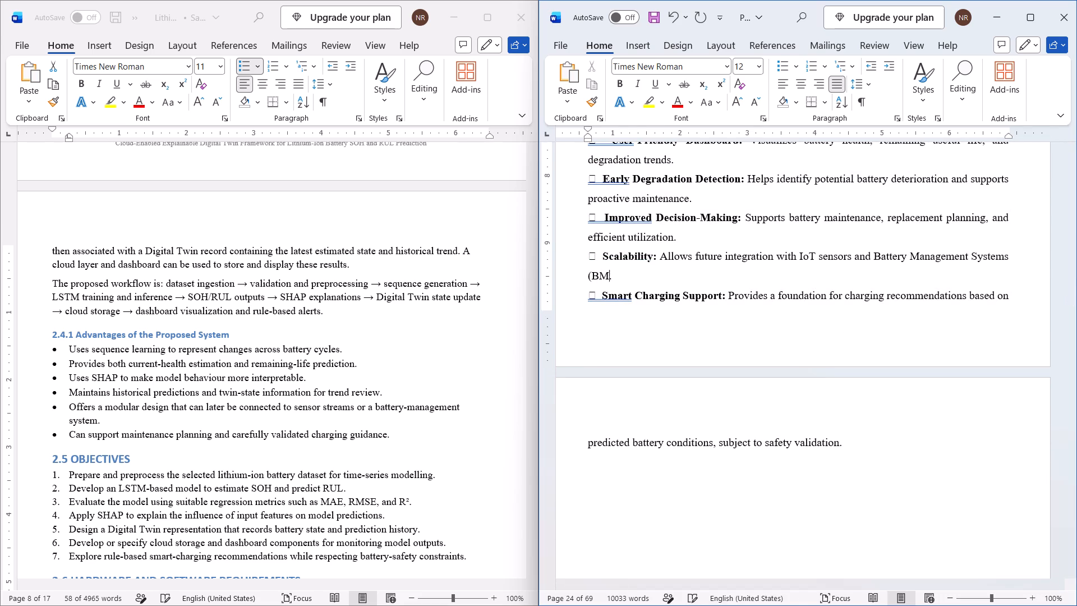
key(BackSpace)
key(BackSpace)
key(BackSpace)
key(BackSpace)
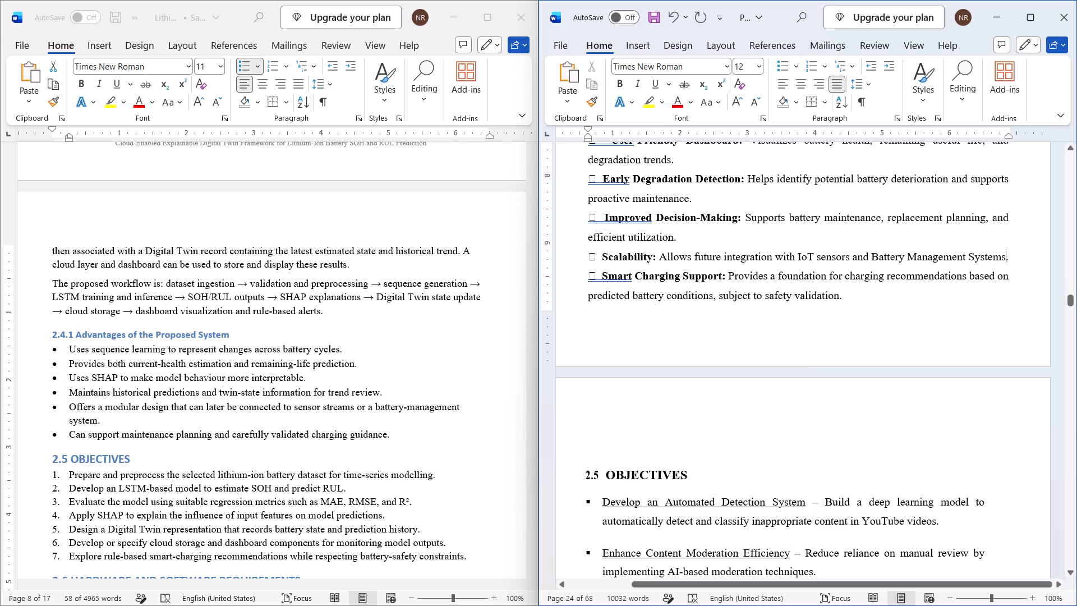
Select all ten advantages under 2.4.1 in the project report and apply solid round bullets to them.
drag(859, 300, 766, 272)
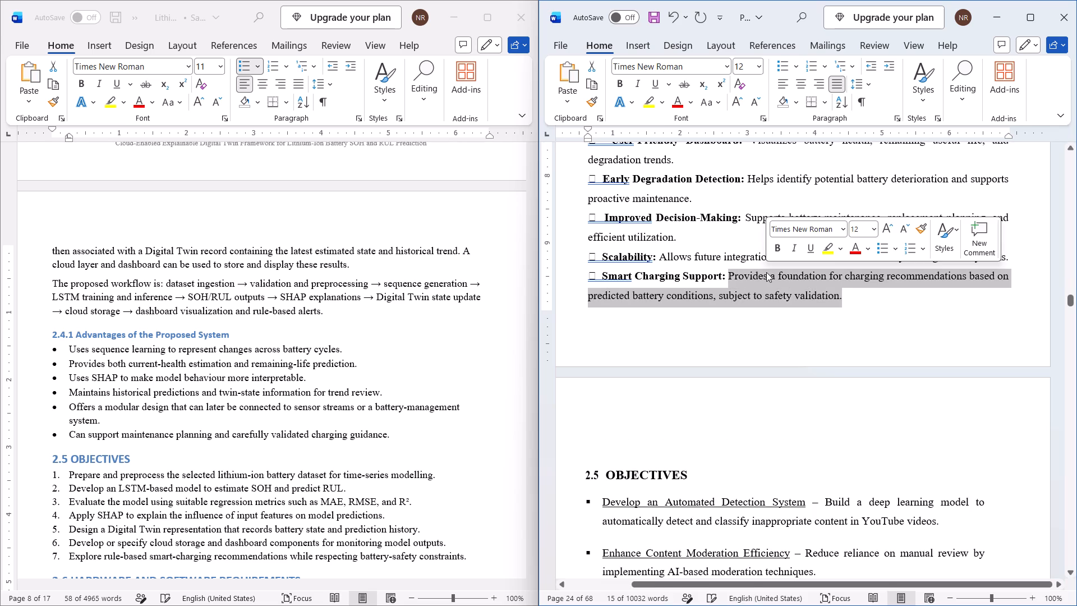
key(shift+Up)
key(shift+Up)
key(shift+Up)
key(shift+Up)
key(shift+Up)
key(shift+Up)
key(shift+Up)
key(shift+Up)
key(shift+Up)
key(shift+Up)
key(shift+Up)
key(shift+Up)
key(shift+Up)
key(shift+Up)
key(shift+Up)
key(shift+Up)
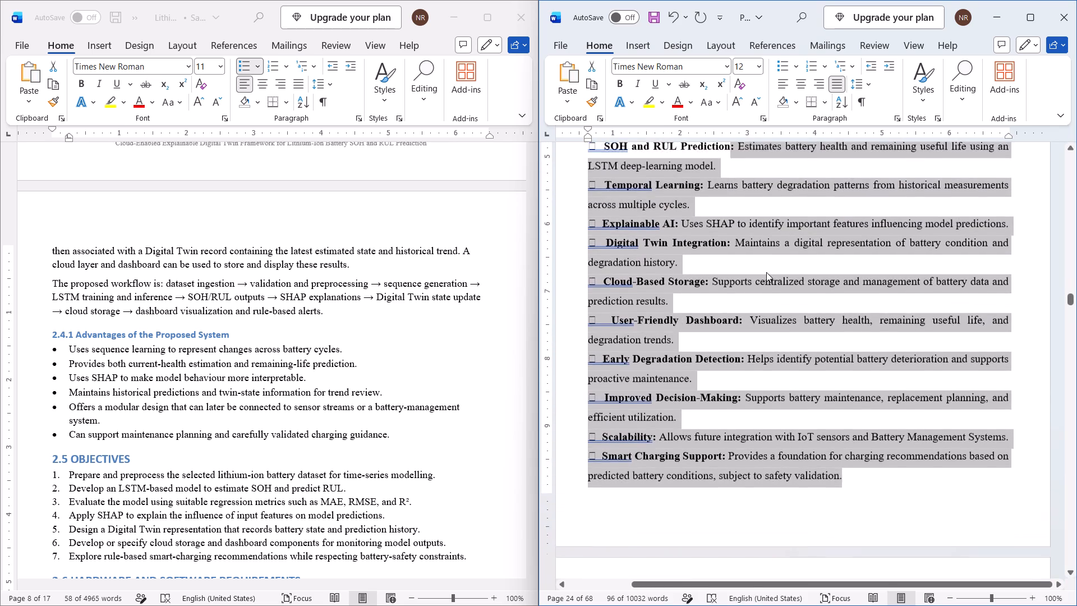
key(shift+Up)
key(shift+Up)
key(shift+Down)
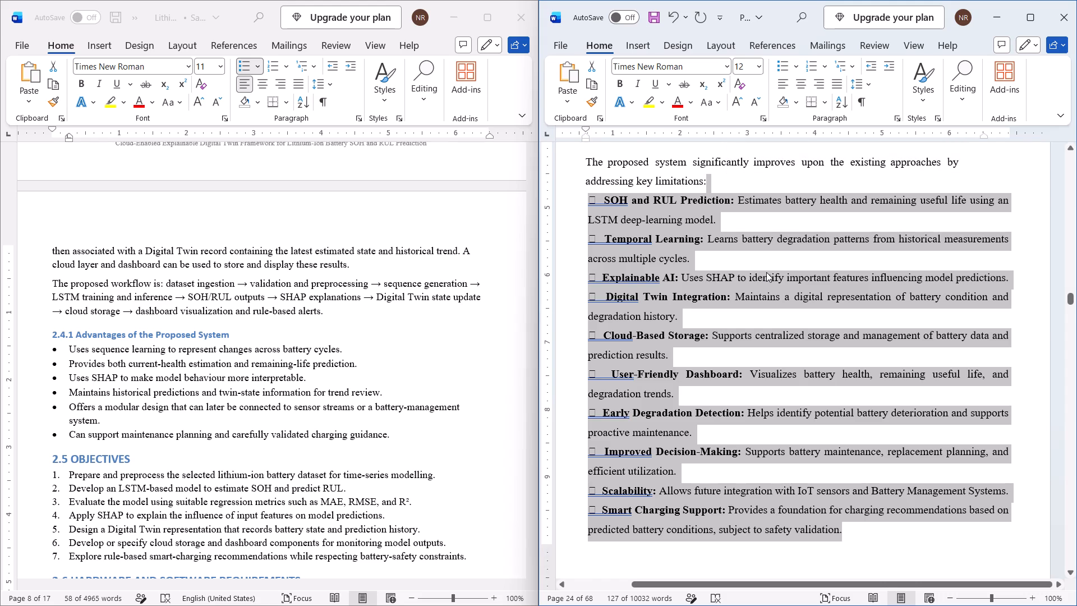
click(795, 63)
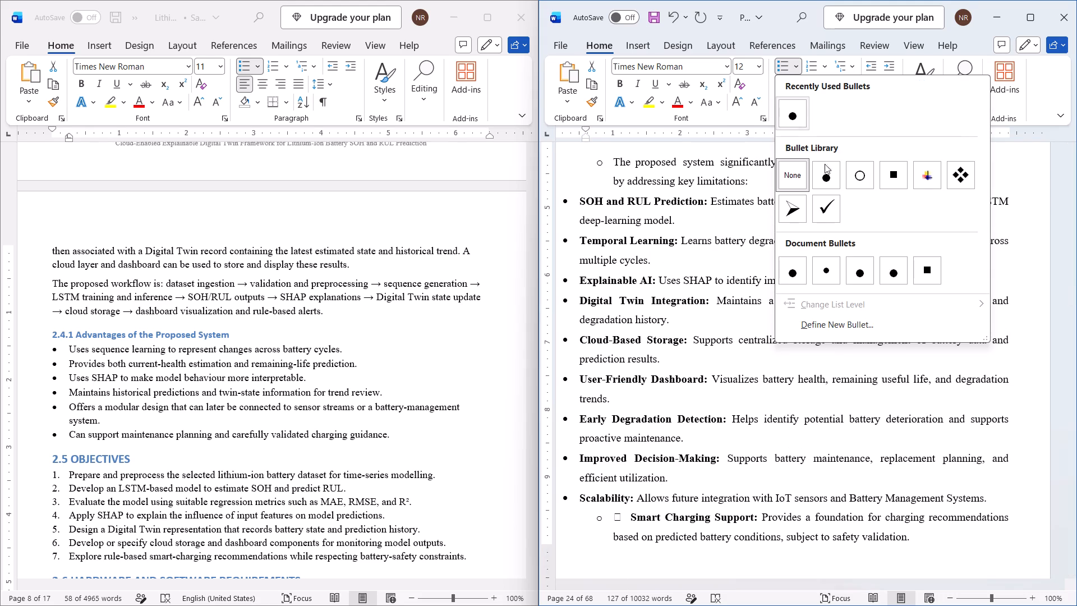
click(829, 176)
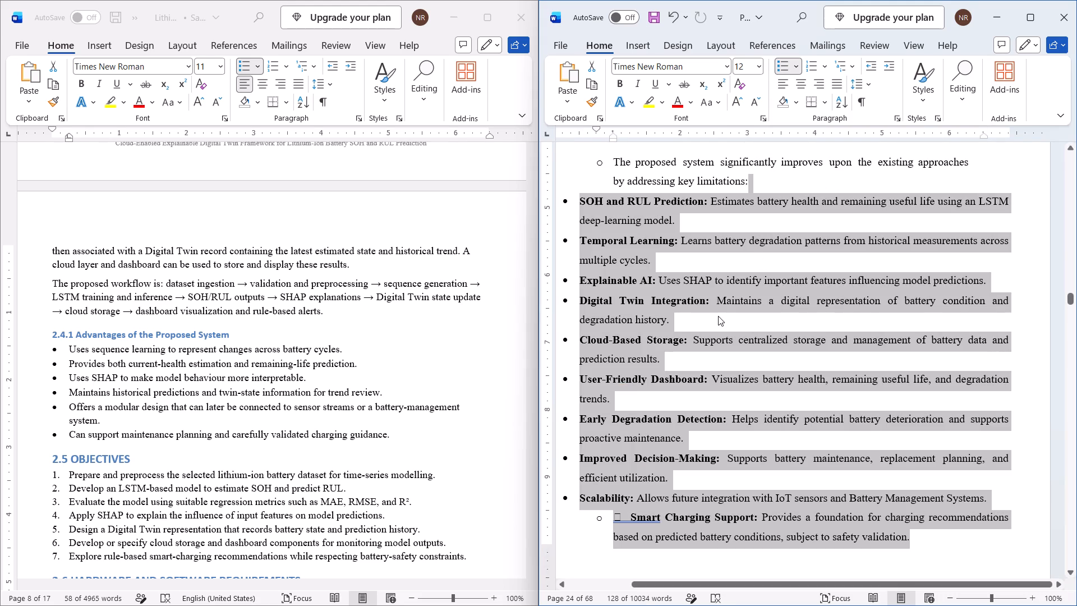
Remove the stray box symbol and sub-bullet before Smart Charging Support and make it a main-level round bullet below Scalability.
scroll(688, 416, down, 2)
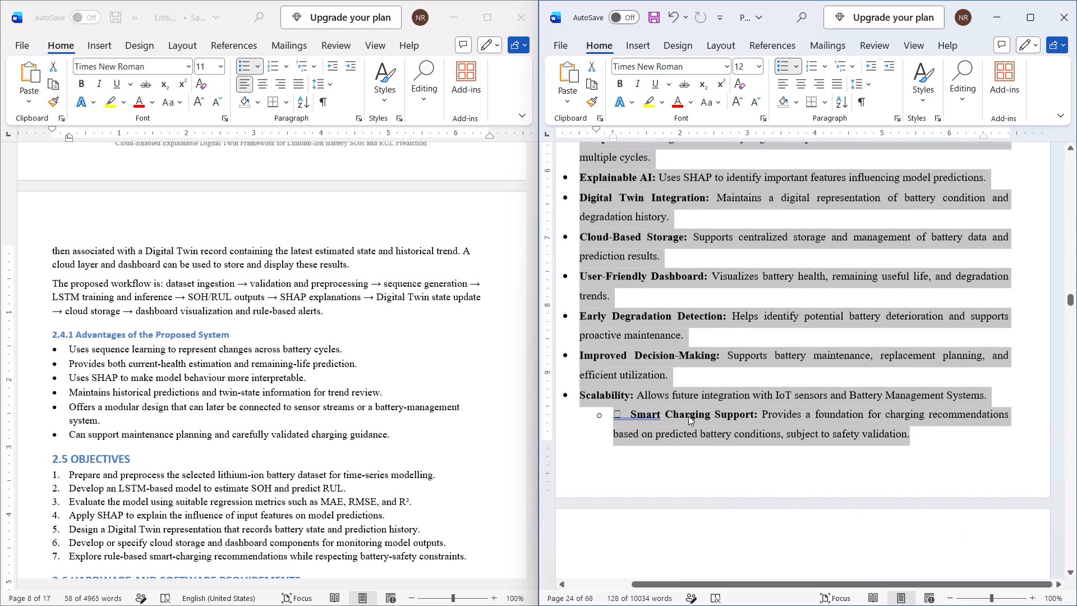
click(628, 406)
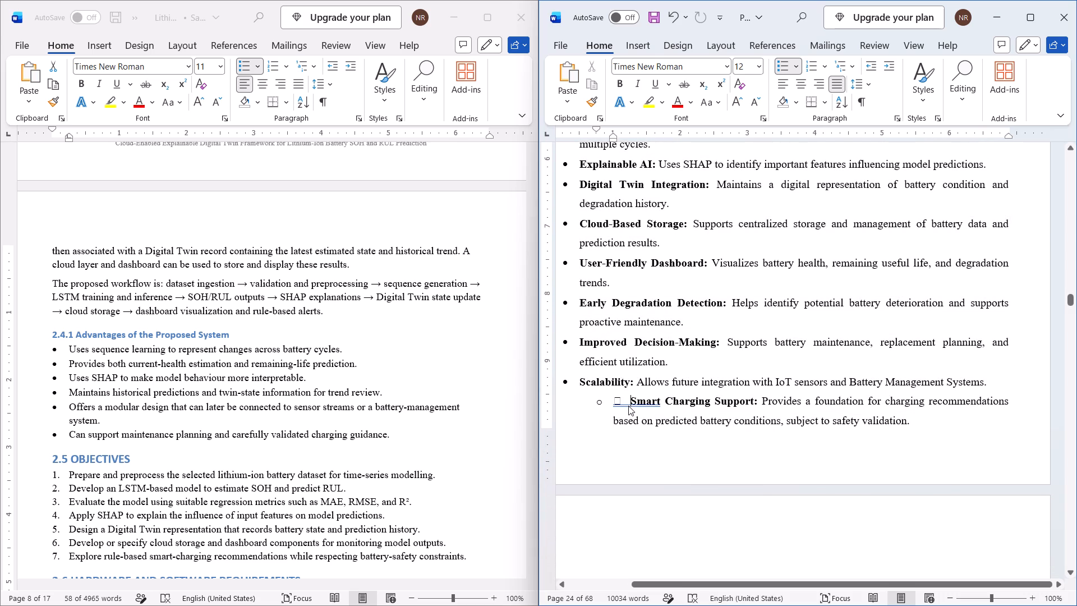
key(BackSpace)
key(BackSpace)
key(BackSpace)
key(BackSpace)
key(BackSpace)
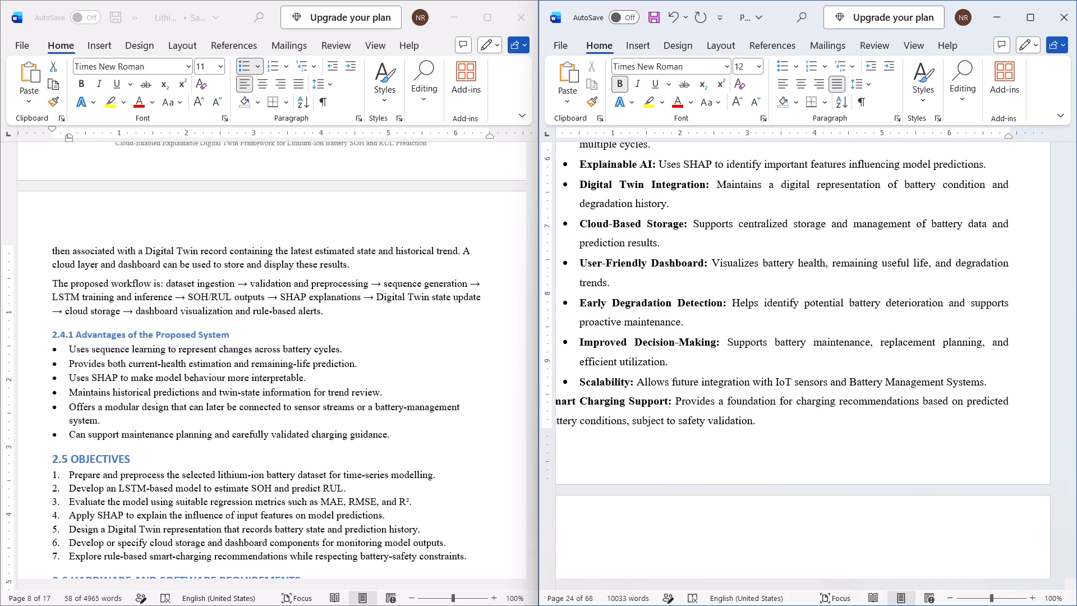
key(BackSpace)
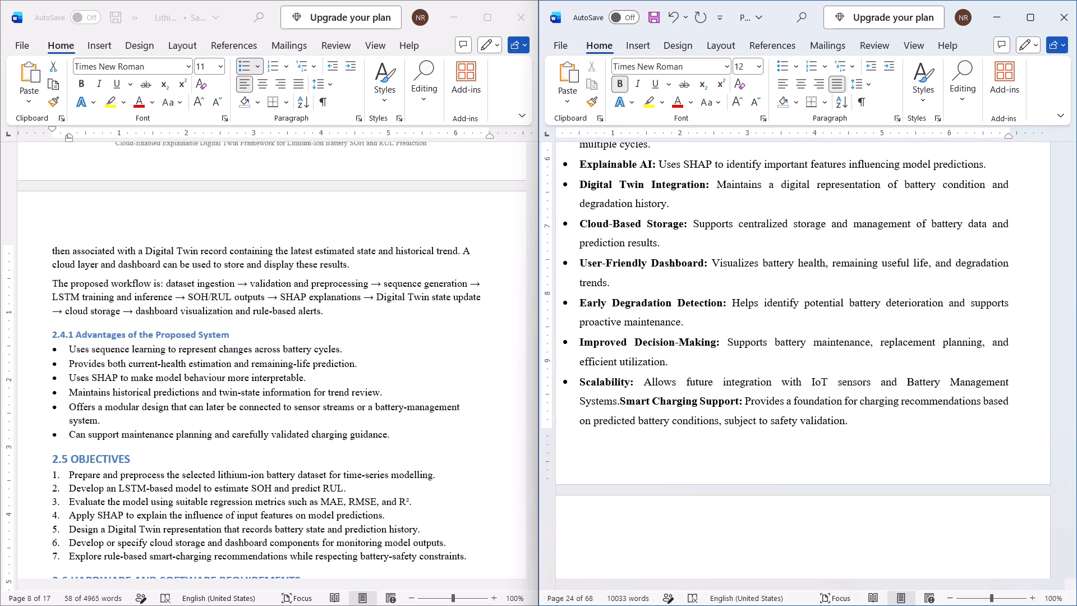
key(Return)
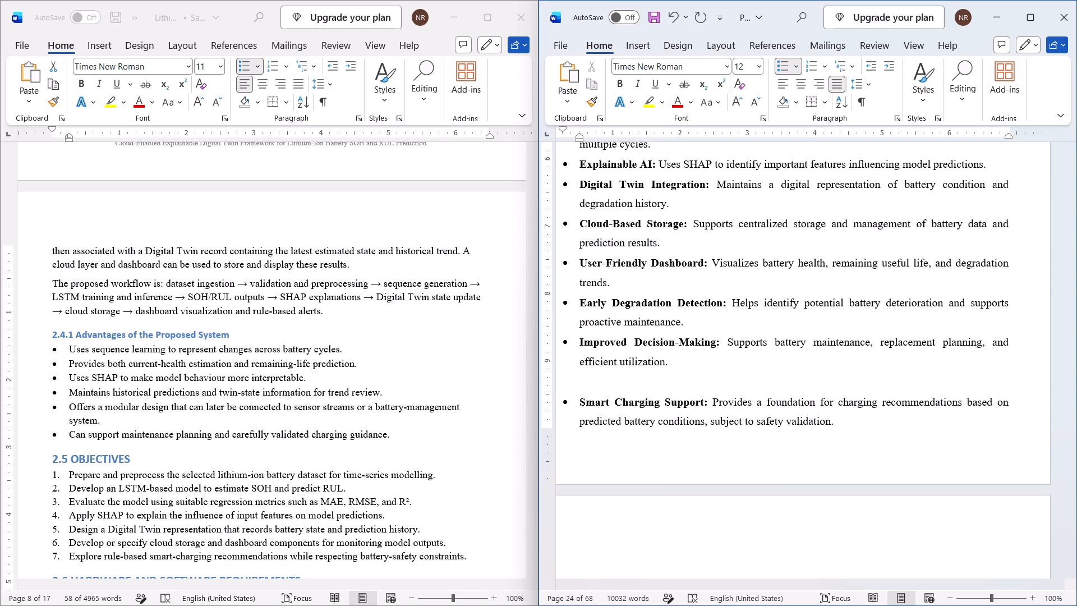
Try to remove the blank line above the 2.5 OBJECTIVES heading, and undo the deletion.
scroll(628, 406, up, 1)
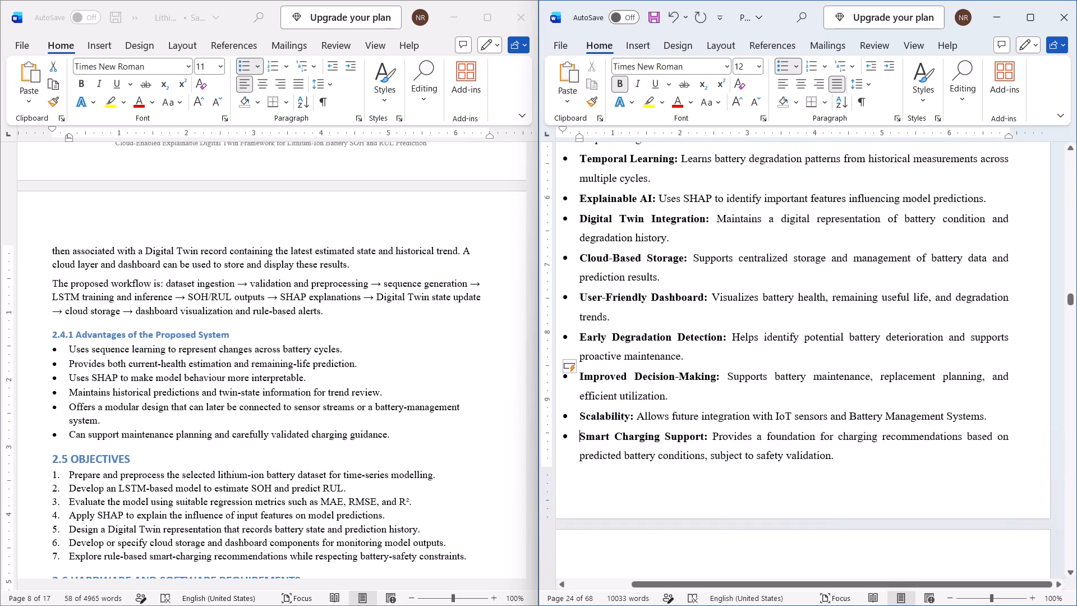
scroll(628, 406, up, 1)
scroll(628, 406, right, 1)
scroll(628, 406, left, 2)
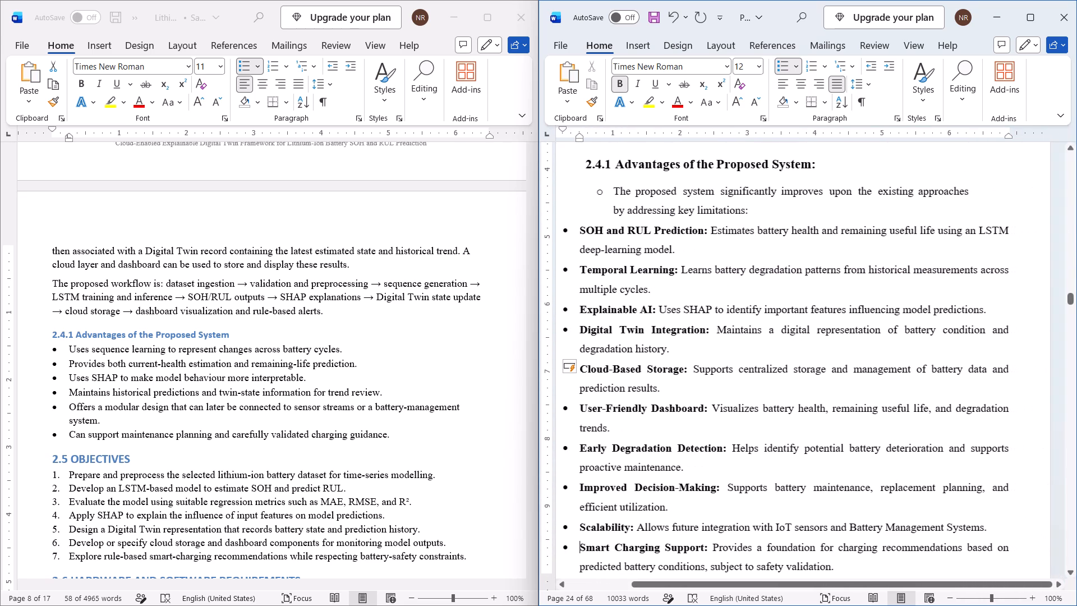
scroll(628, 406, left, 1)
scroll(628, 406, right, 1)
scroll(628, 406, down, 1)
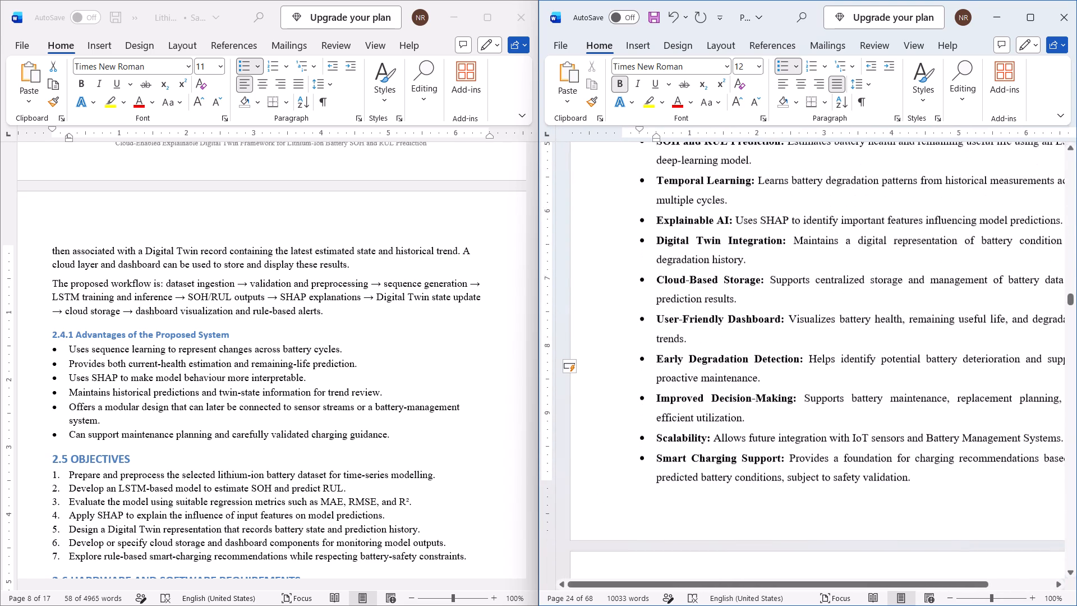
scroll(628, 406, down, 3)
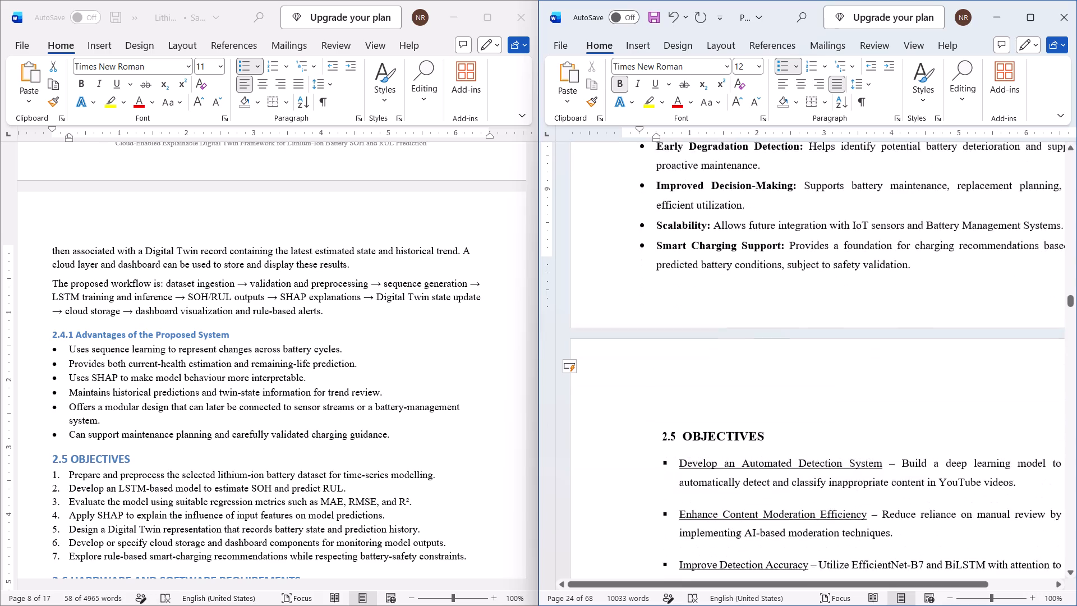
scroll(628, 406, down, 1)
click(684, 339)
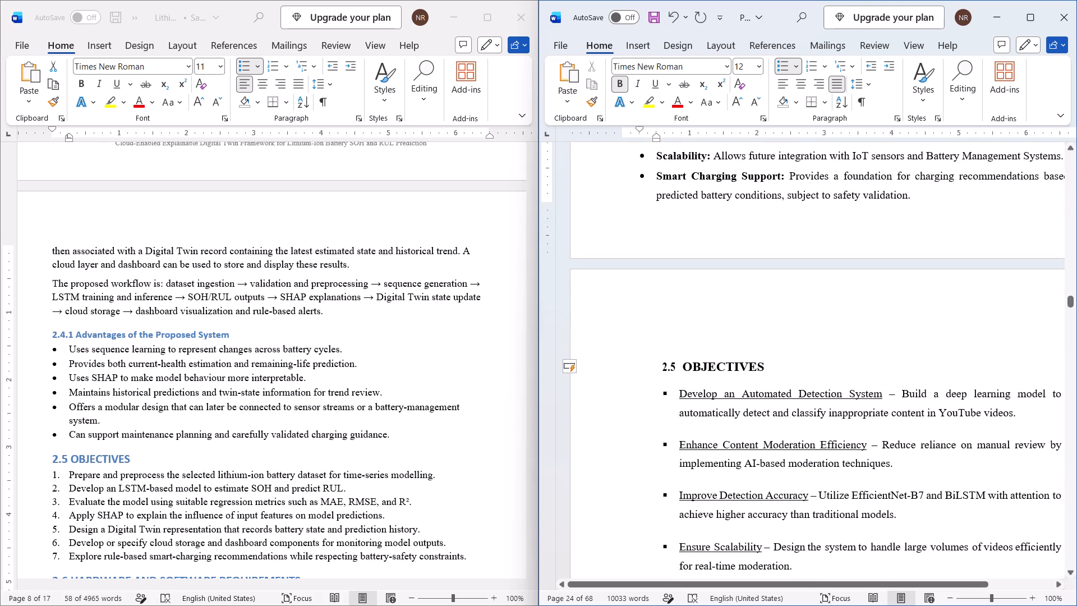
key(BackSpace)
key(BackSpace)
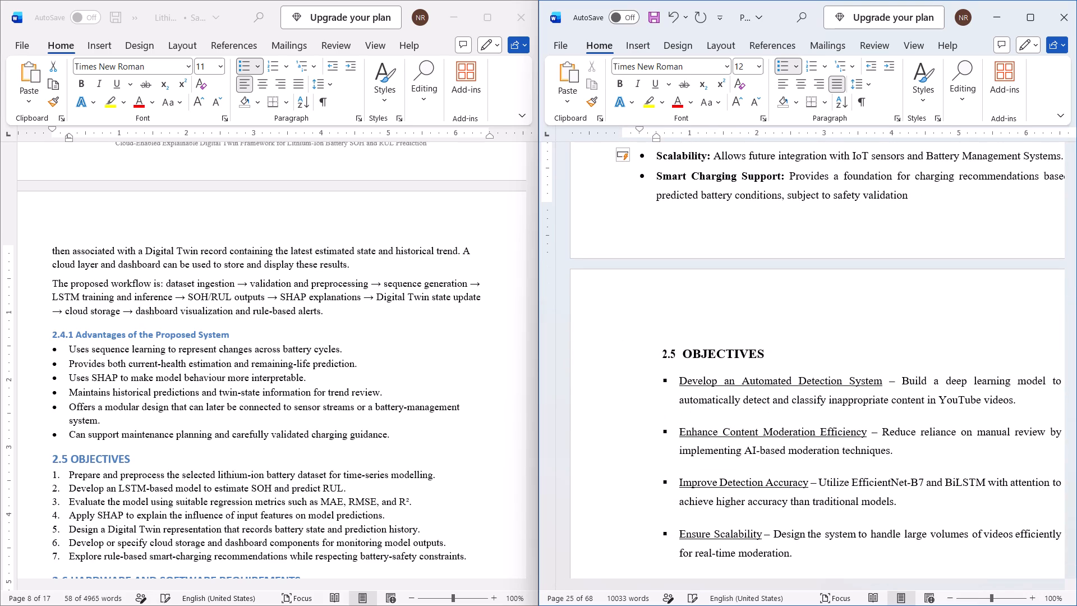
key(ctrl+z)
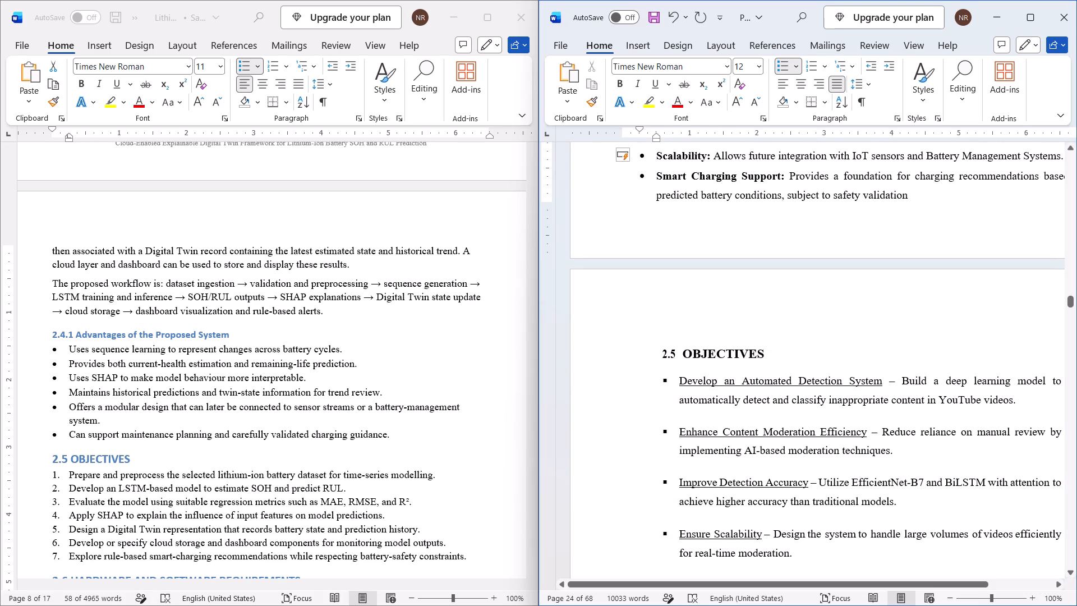
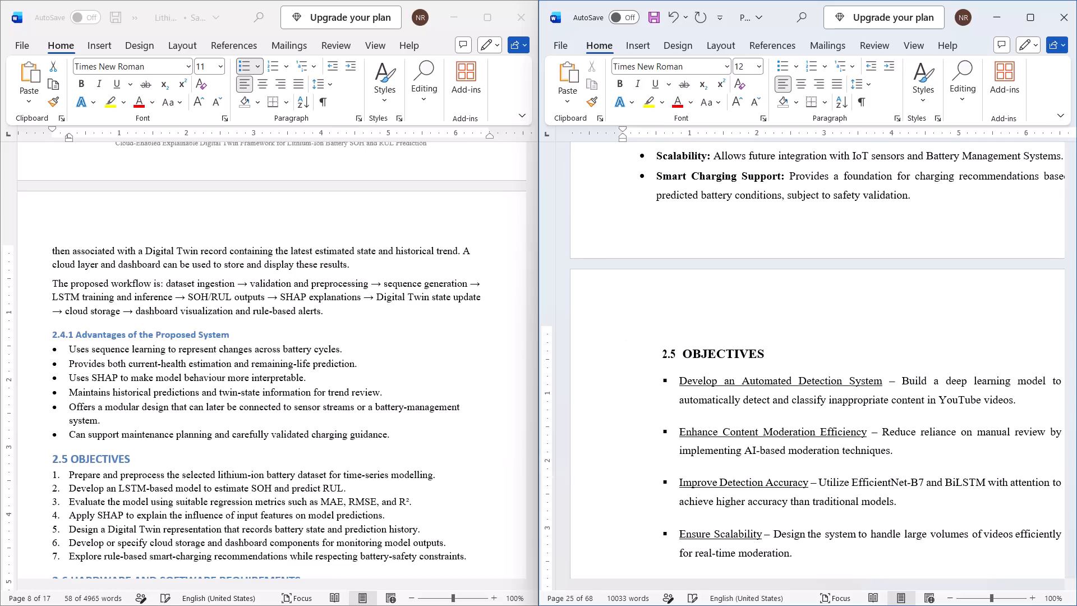
Review the 2.5 OBJECTIVES section in the project report and its counterpart in the battery digital-twin source document.
scroll(869, 406, down, 1)
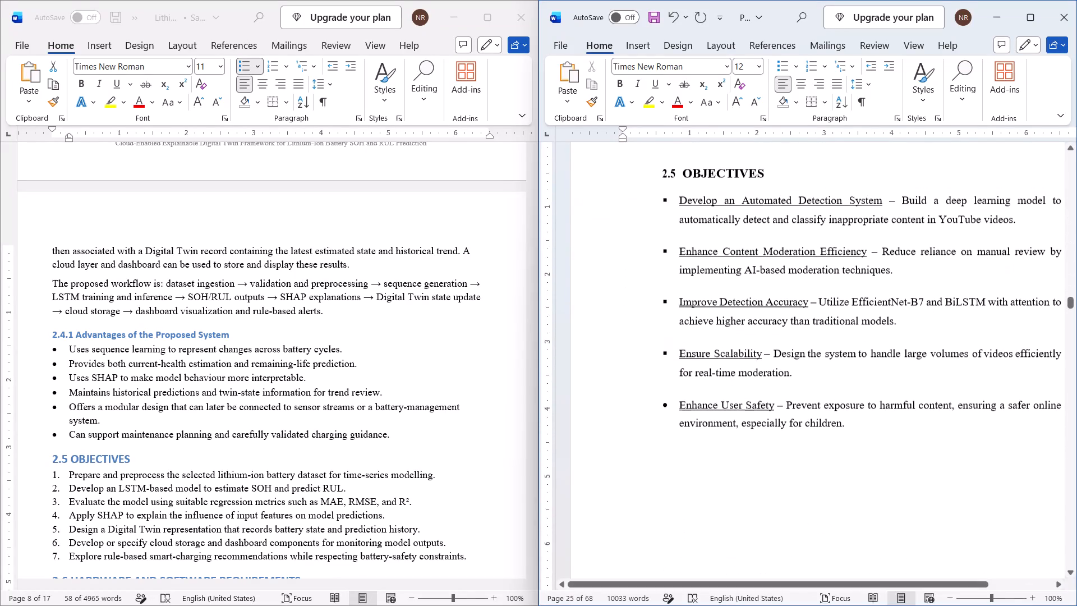
scroll(869, 406, down, 1)
scroll(869, 406, left, 1)
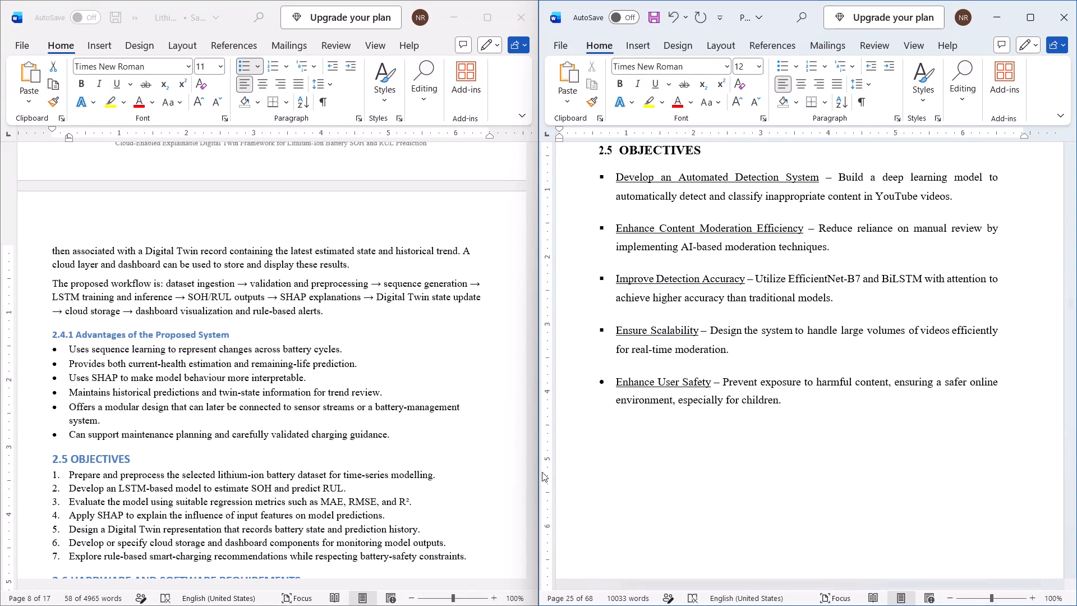
scroll(542, 472, down, 1)
scroll(386, 446, down, 1)
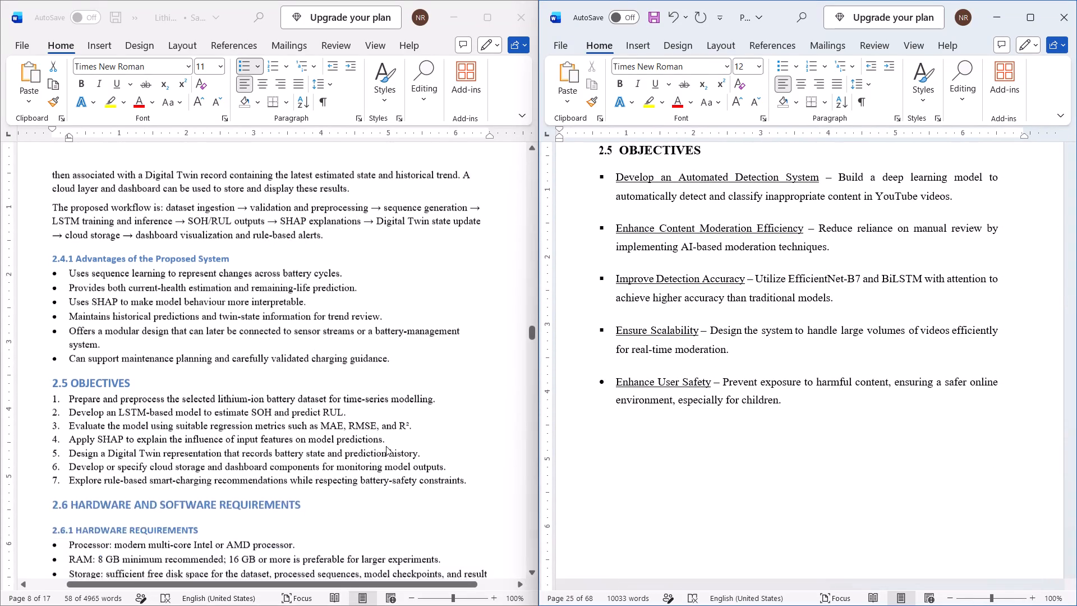
scroll(386, 446, down, 1)
scroll(671, 403, down, 1)
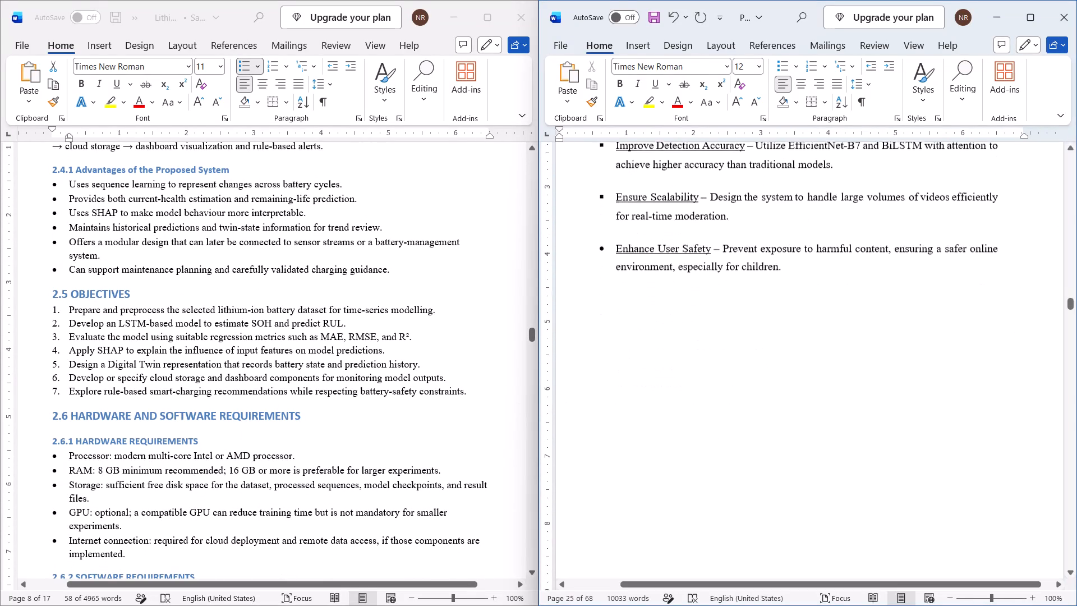
scroll(671, 403, down, 2)
scroll(671, 403, up, 1)
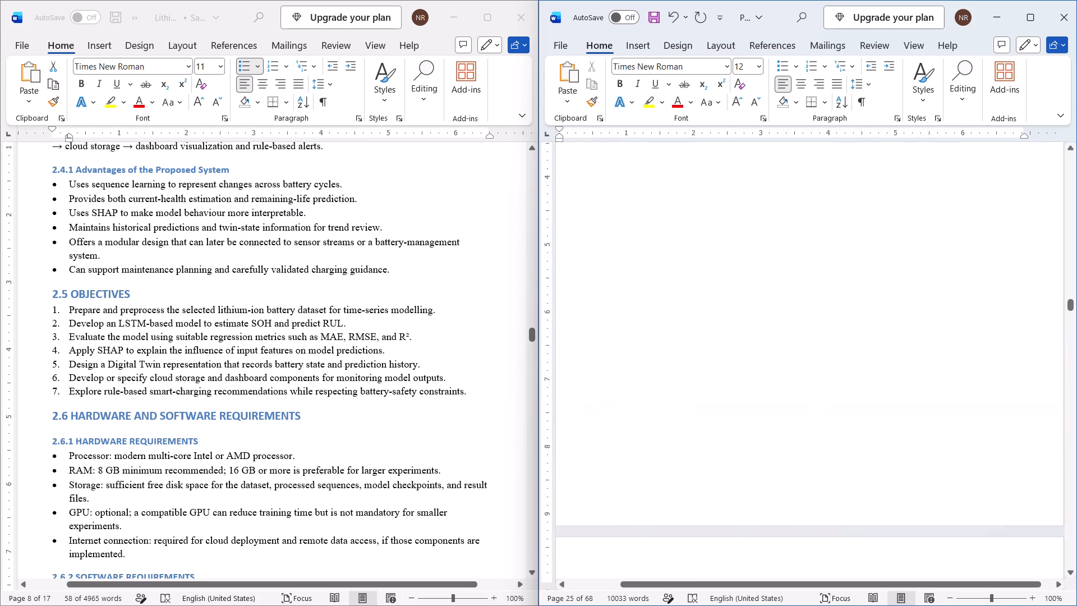
scroll(671, 403, up, 1)
scroll(671, 403, down, 1)
scroll(671, 403, up, 1)
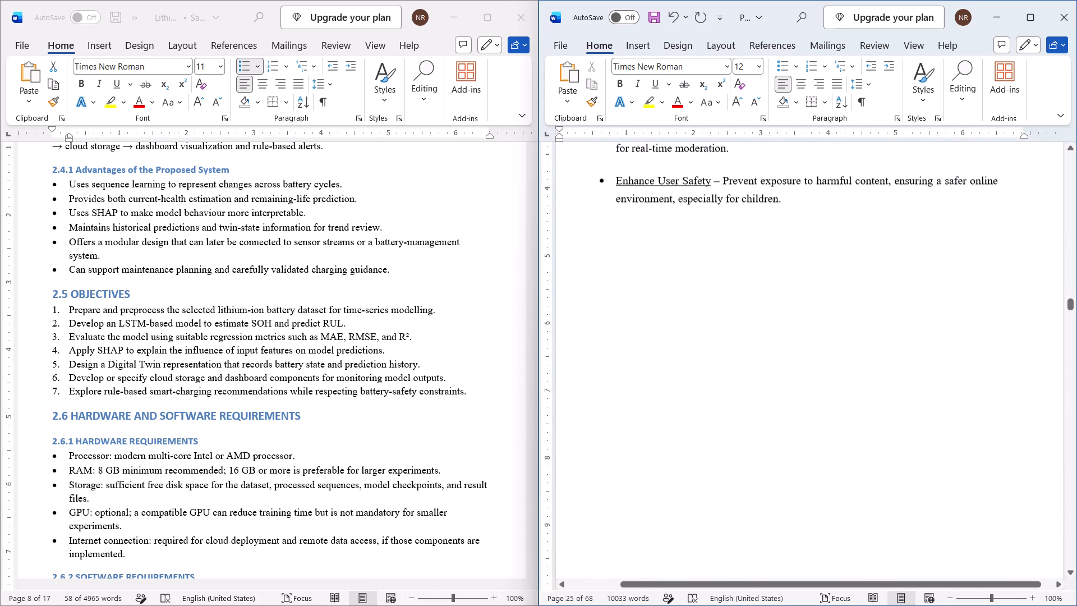
scroll(671, 403, up, 1)
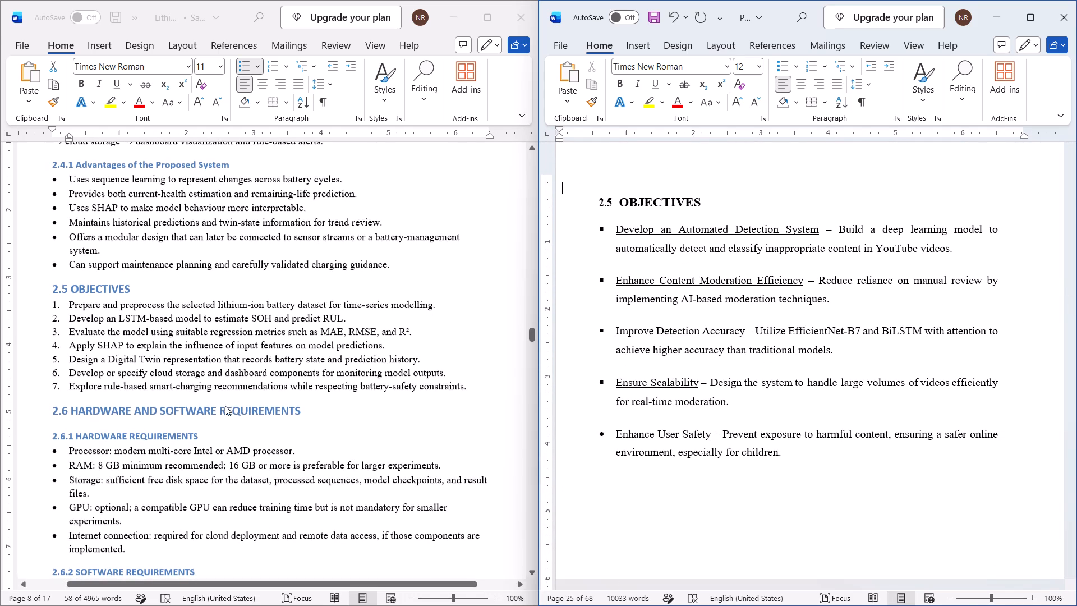
Copy the seven objectives under 2.5 in the battery source document and paste them over the five old objectives in the project report.
drag(70, 303, 172, 369)
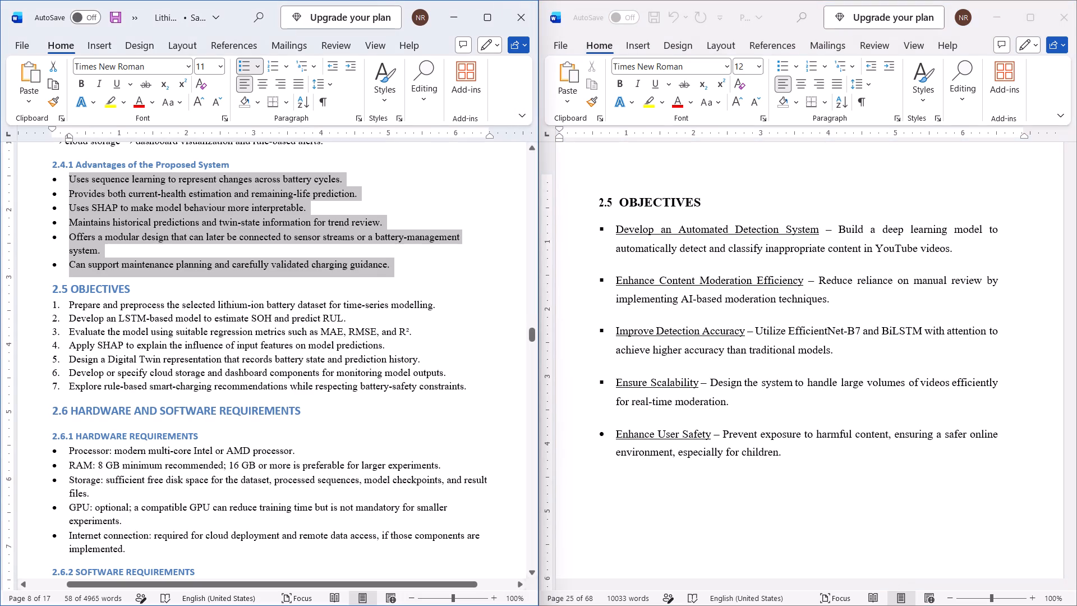
drag(172, 369, 187, 374)
drag(468, 388, 68, 305)
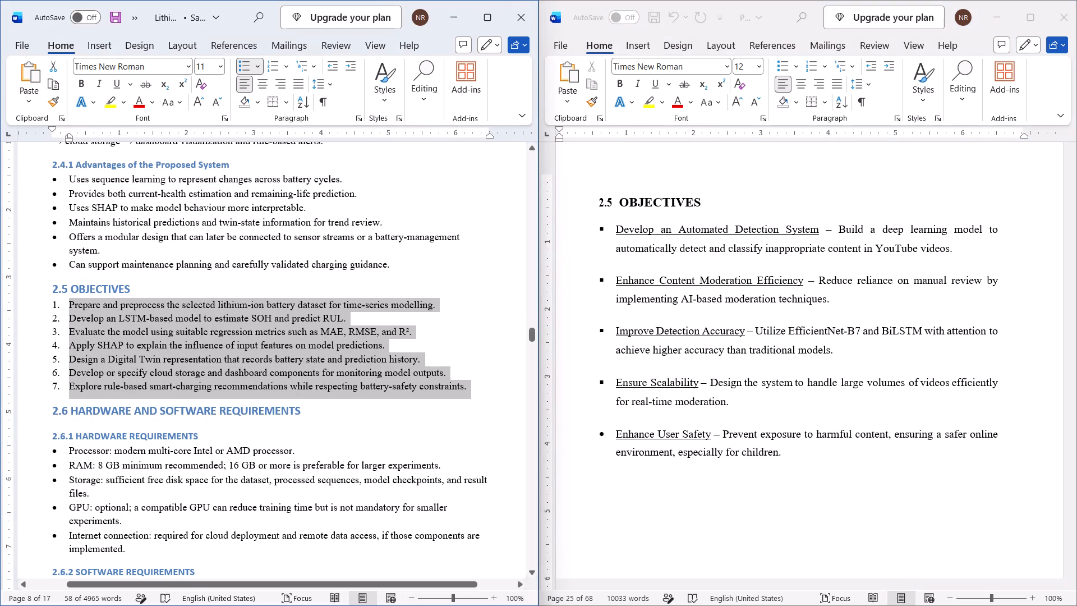
drag(68, 305, 80, 310)
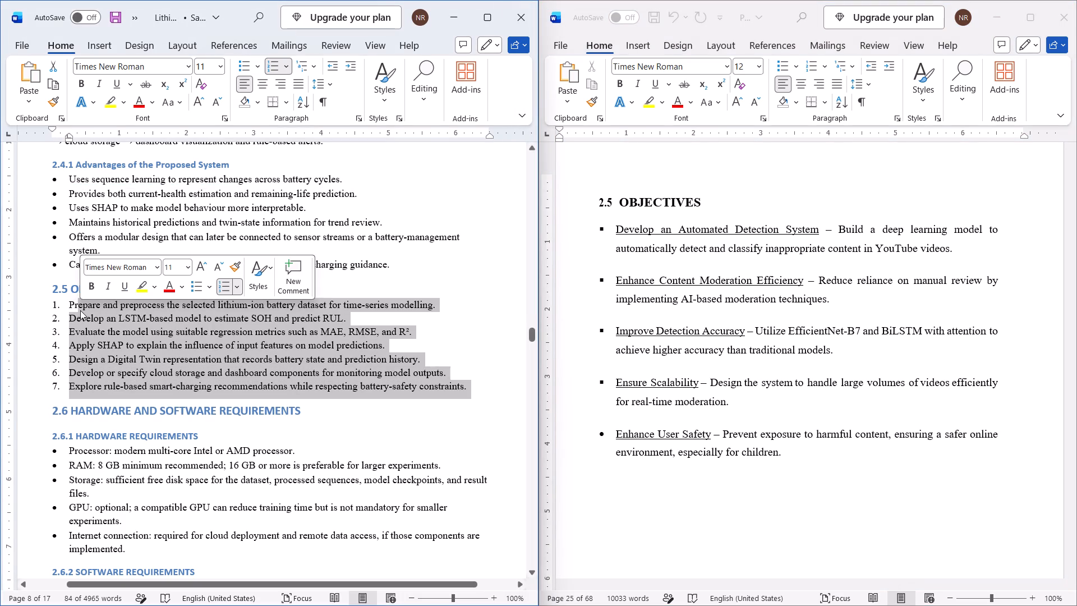
key(shift+Left)
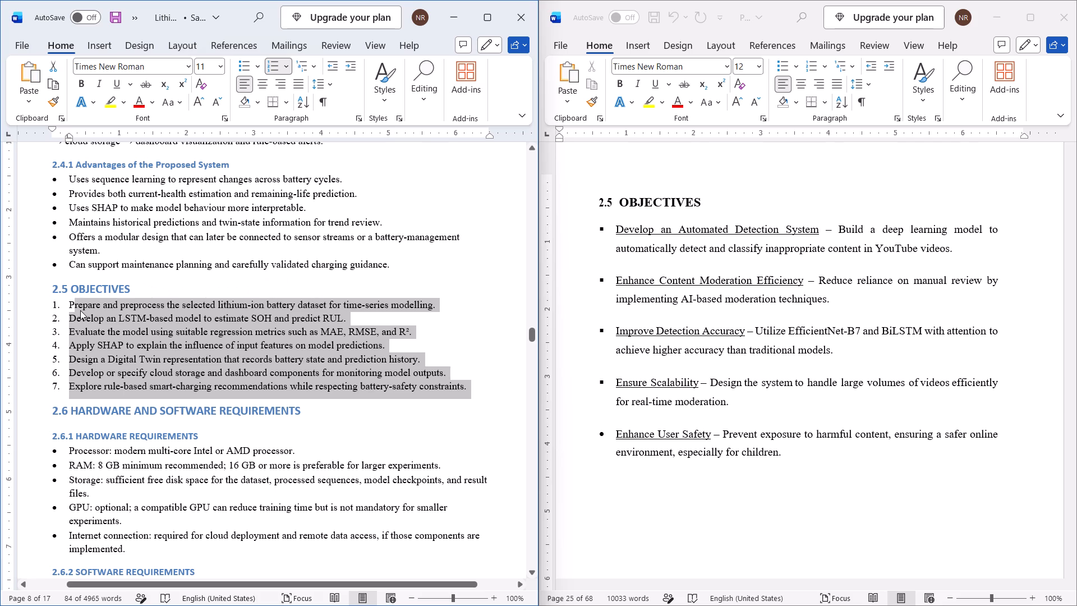
key(shift+Left)
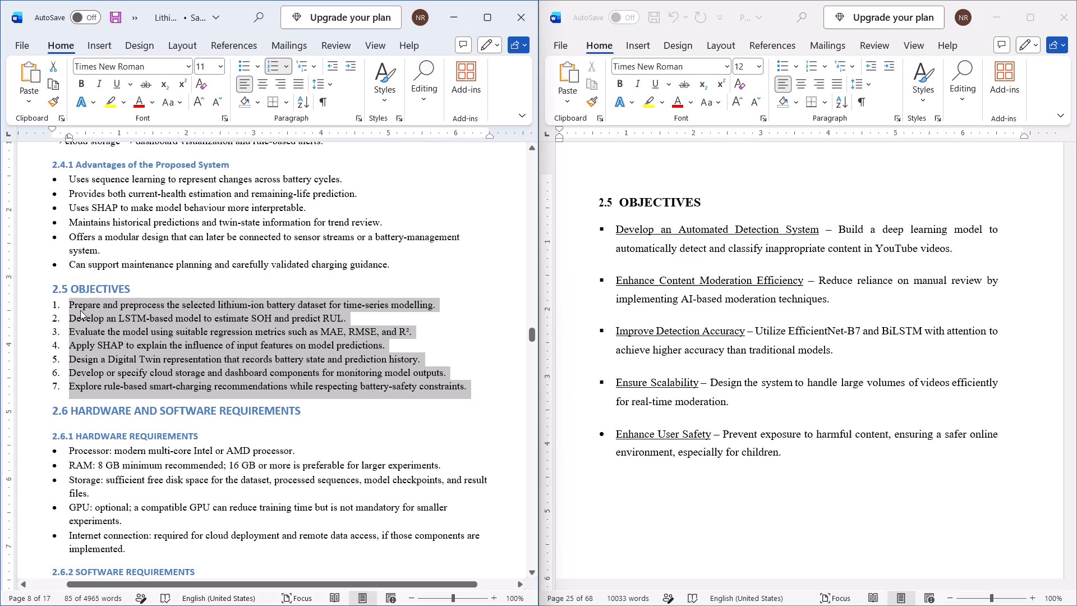
key(ctrl+c)
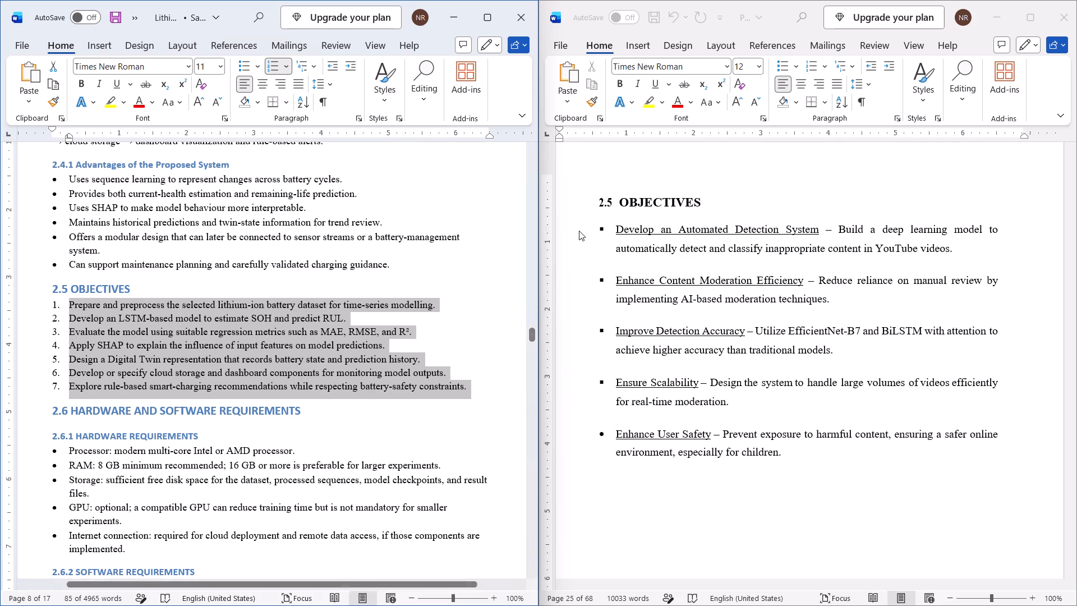
click(611, 224)
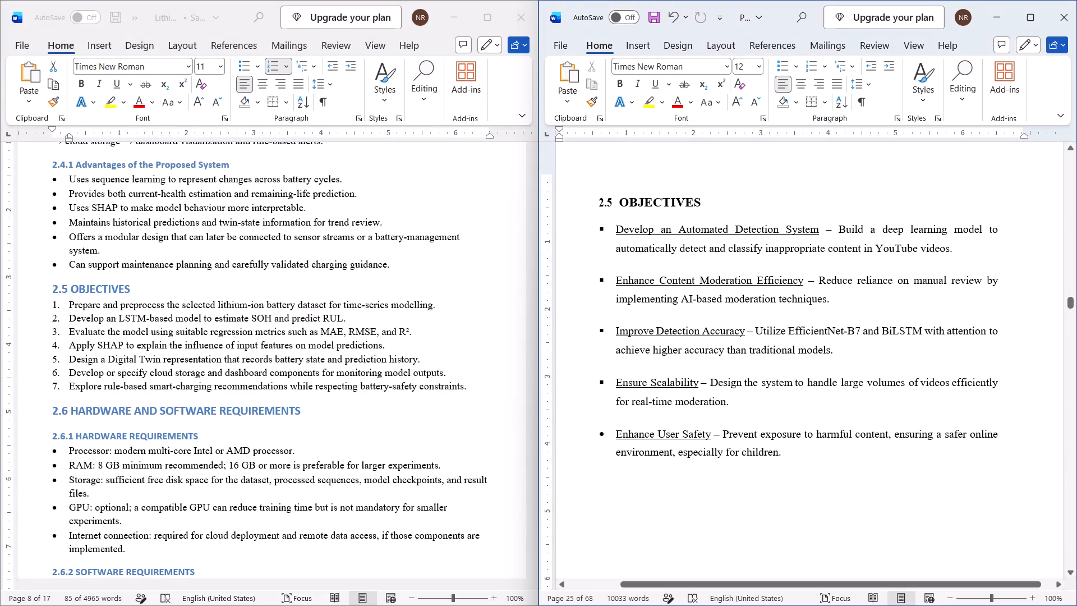
drag(616, 228, 753, 373)
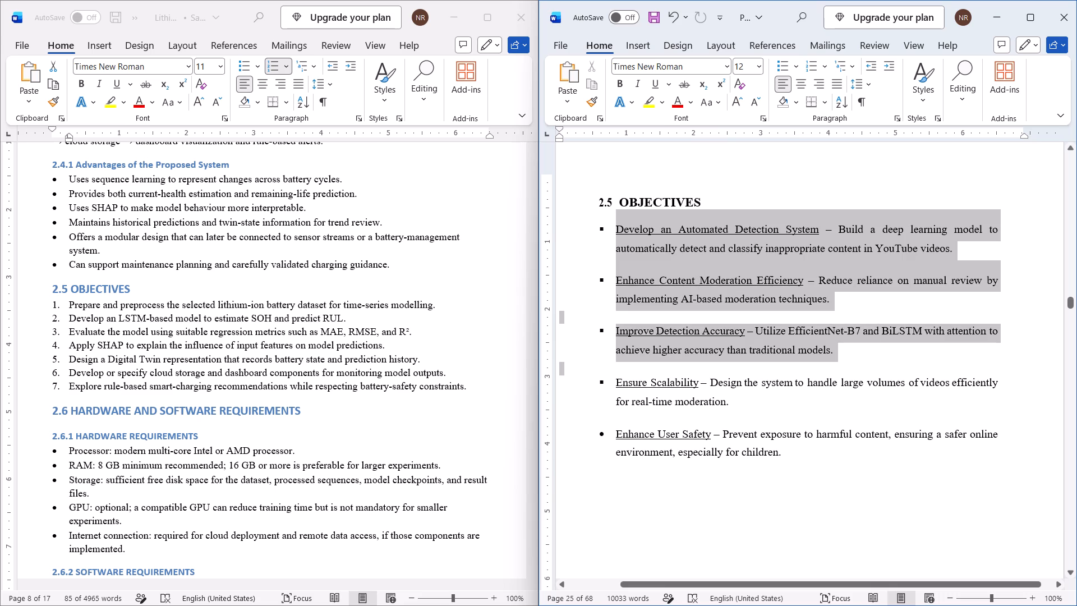
drag(753, 373, 792, 454)
key(ctrl+v)
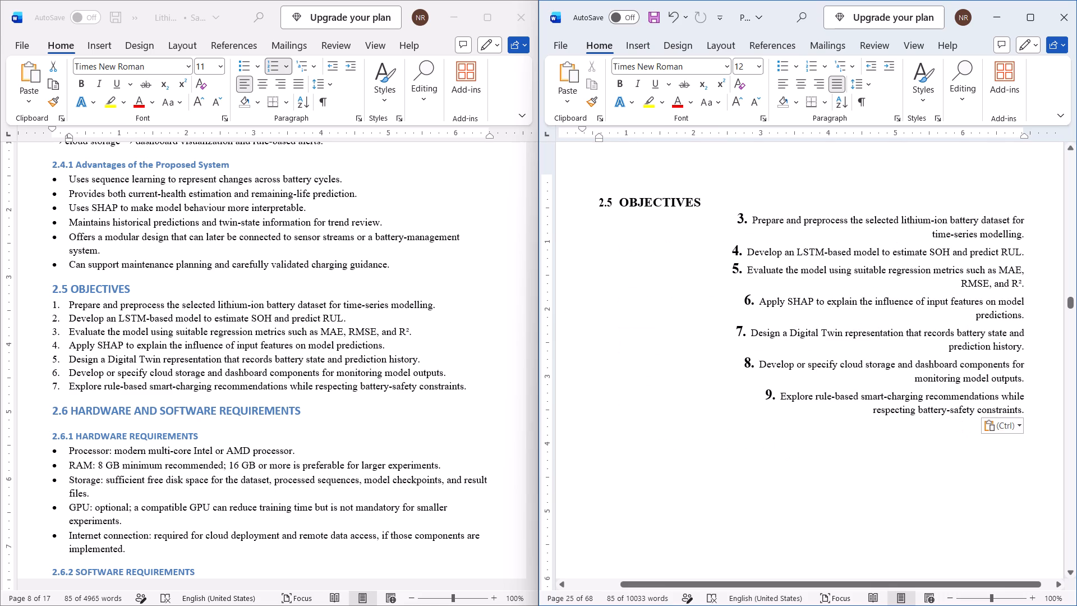
Remove the automatic numbering from each of the seven pasted objectives, one by one, under 2.5 OBJECTIVES in the project report.
click(751, 219)
key(BackSpace)
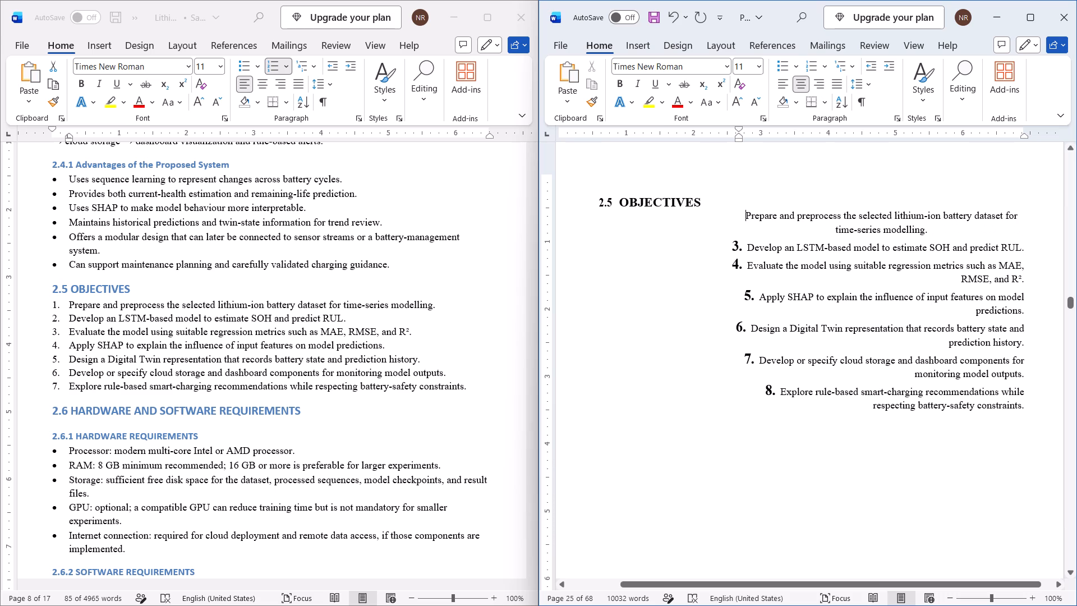
click(742, 248)
key(BackSpace)
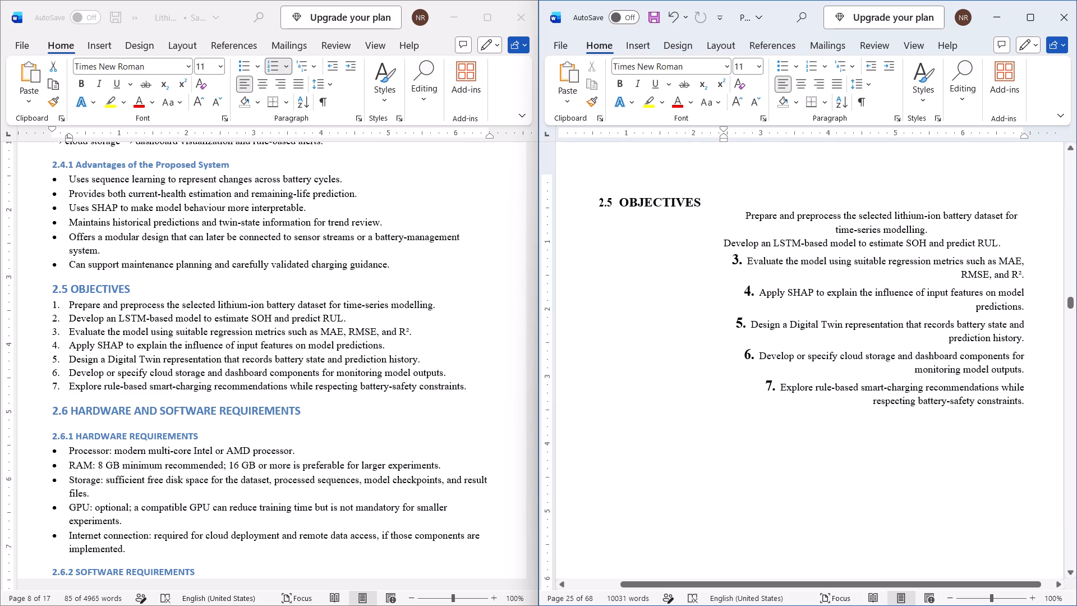
click(743, 261)
key(BackSpace)
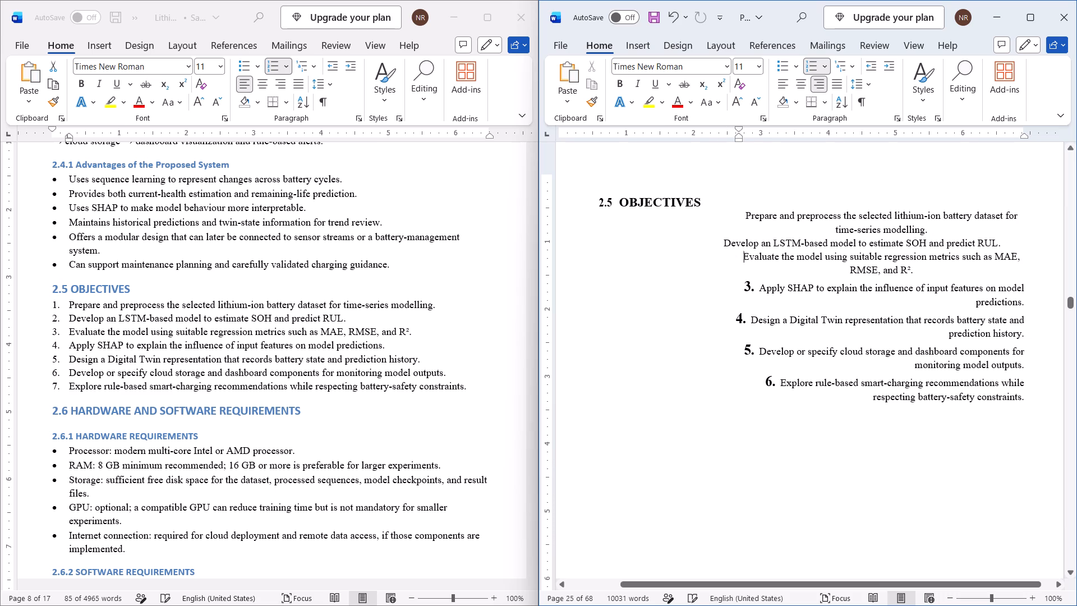
click(755, 298)
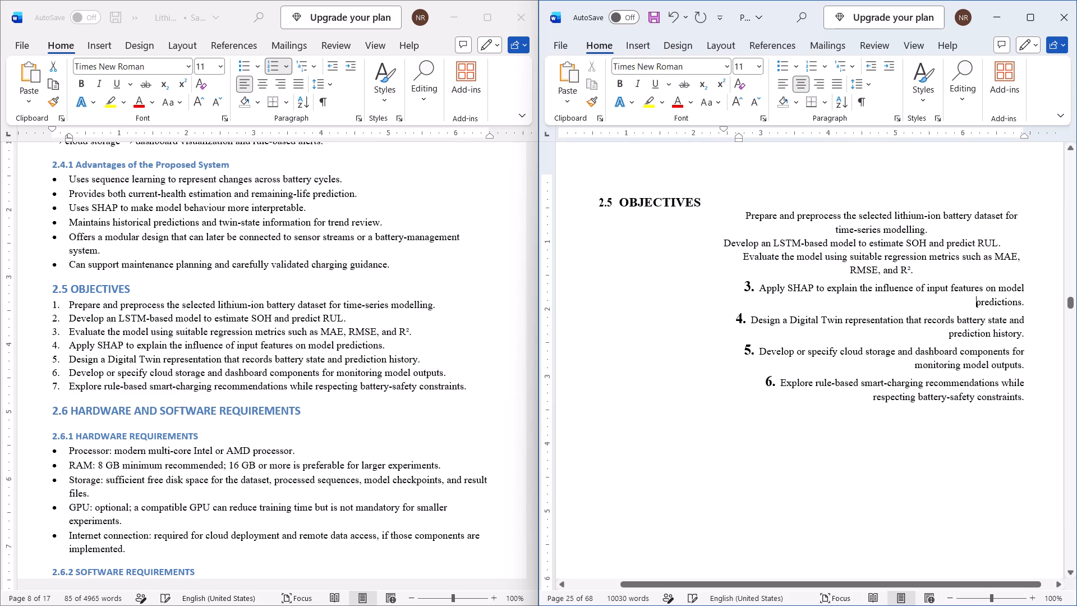
click(757, 290)
key(BackSpace)
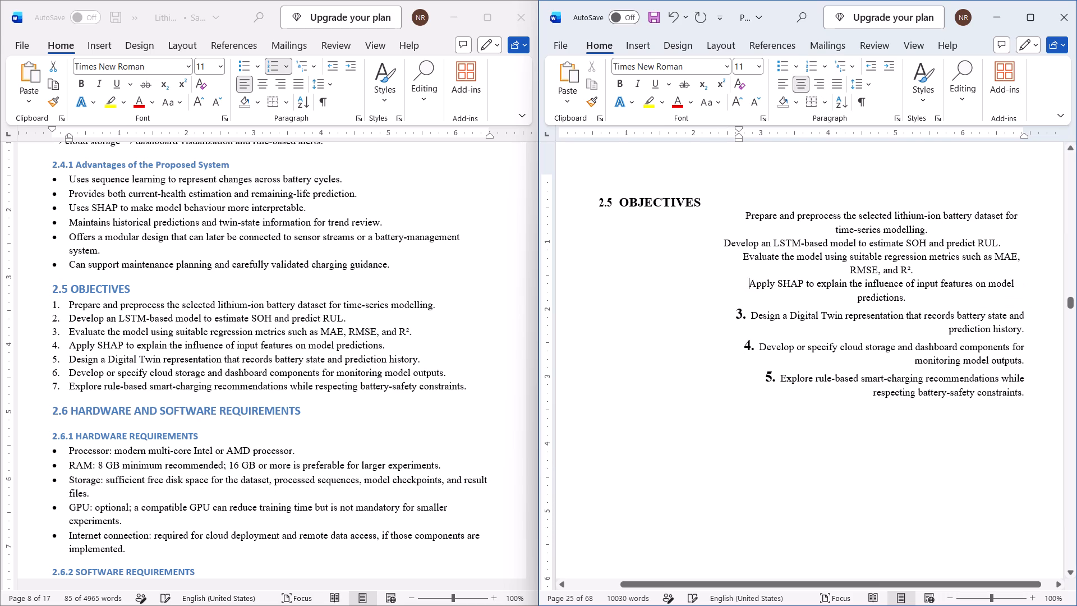
click(747, 315)
key(BackSpace)
click(752, 342)
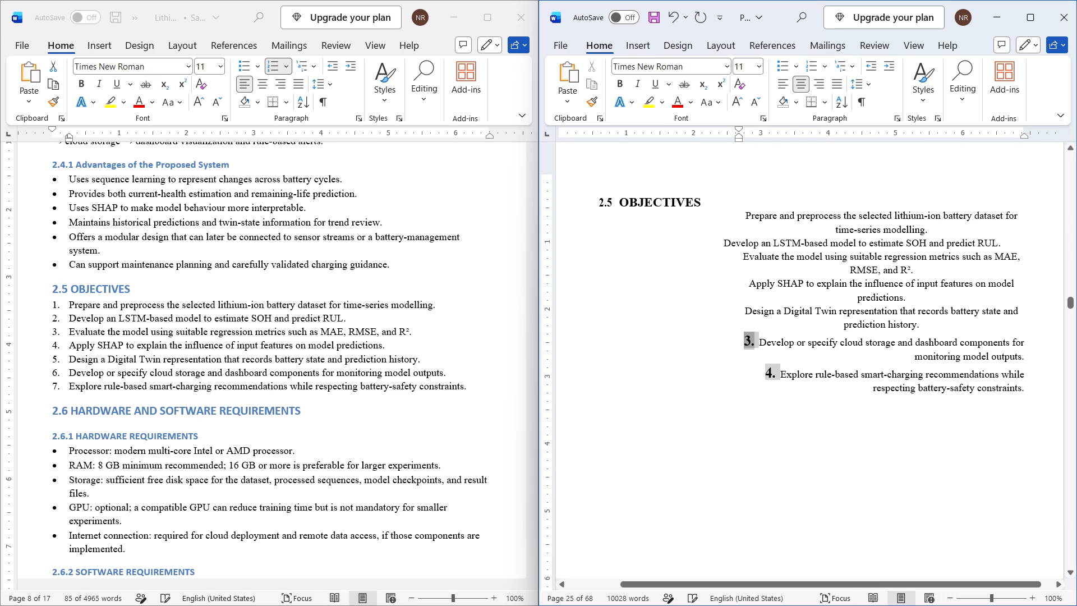
key(BackSpace)
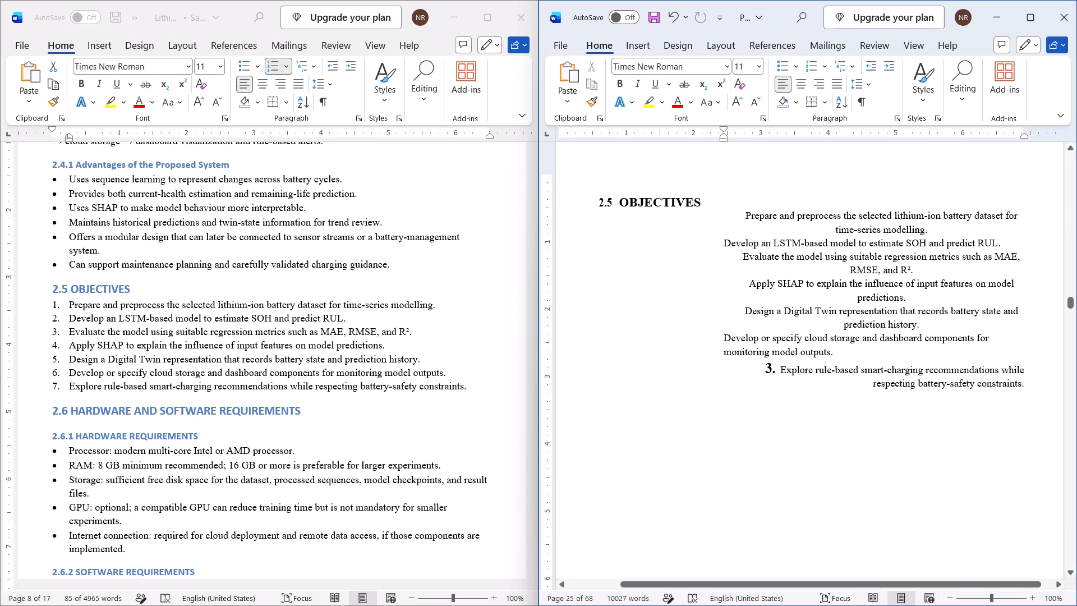
click(775, 371)
key(BackSpace)
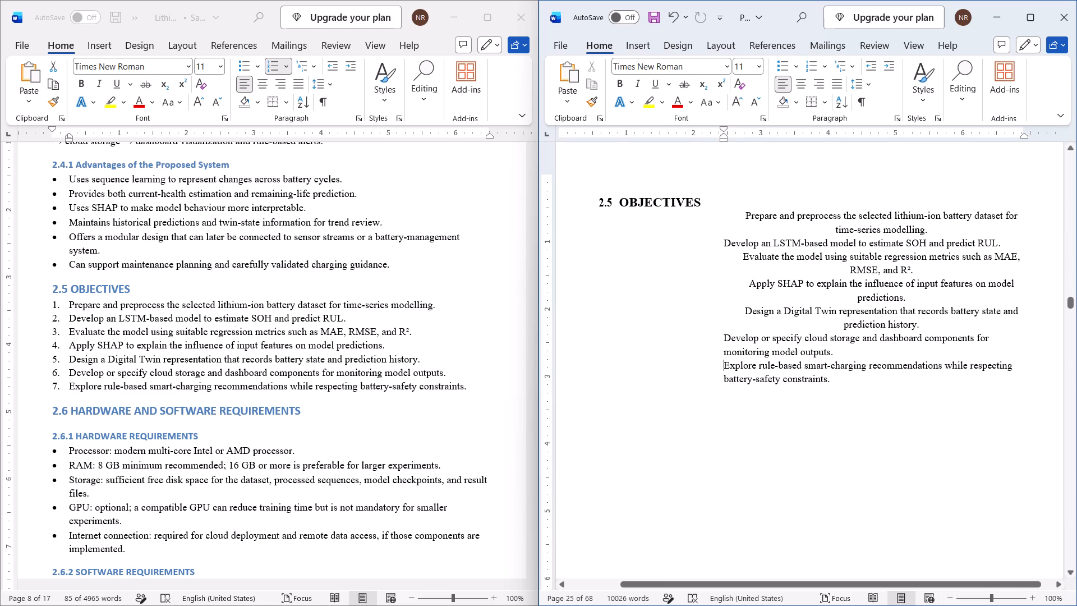
Reduce the first-line indent of the seven objectives under 2.5 OBJECTIVES in the project report to about 0.75 inch.
drag(744, 214, 868, 379)
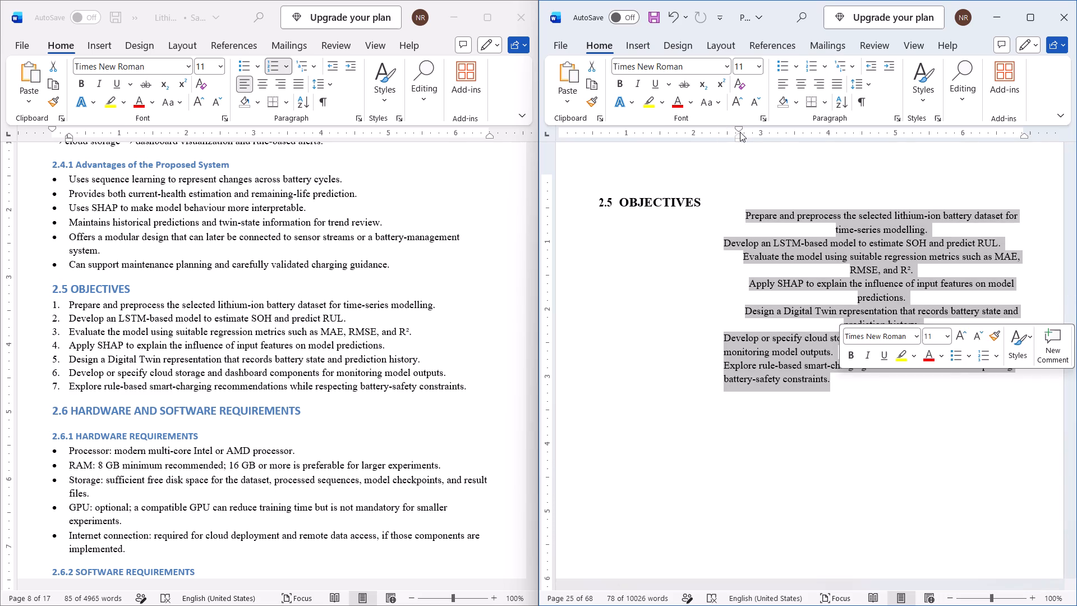
drag(740, 132, 701, 144)
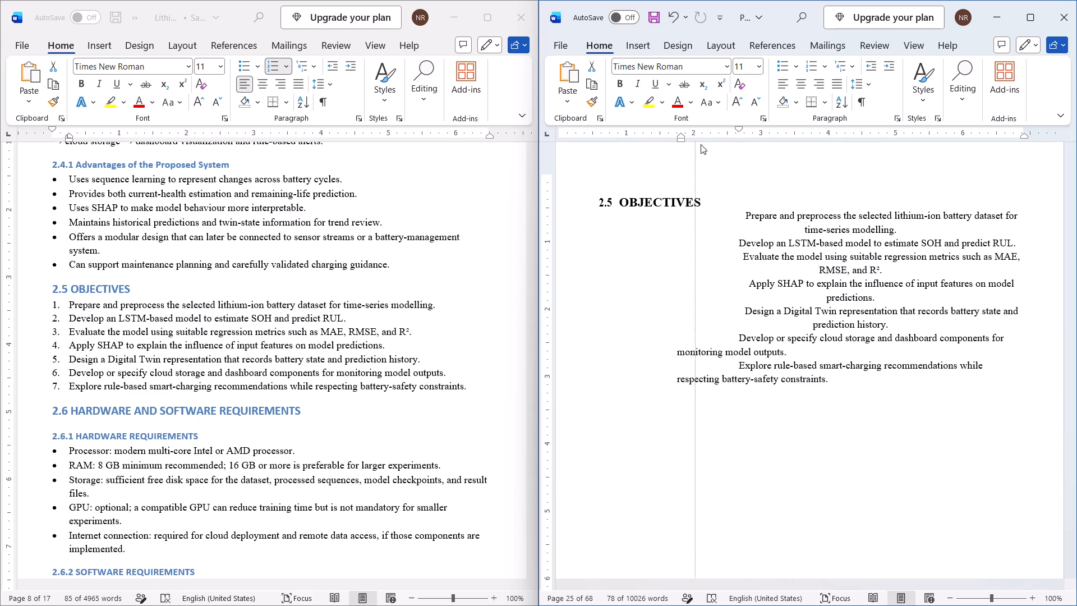
drag(701, 144, 739, 144)
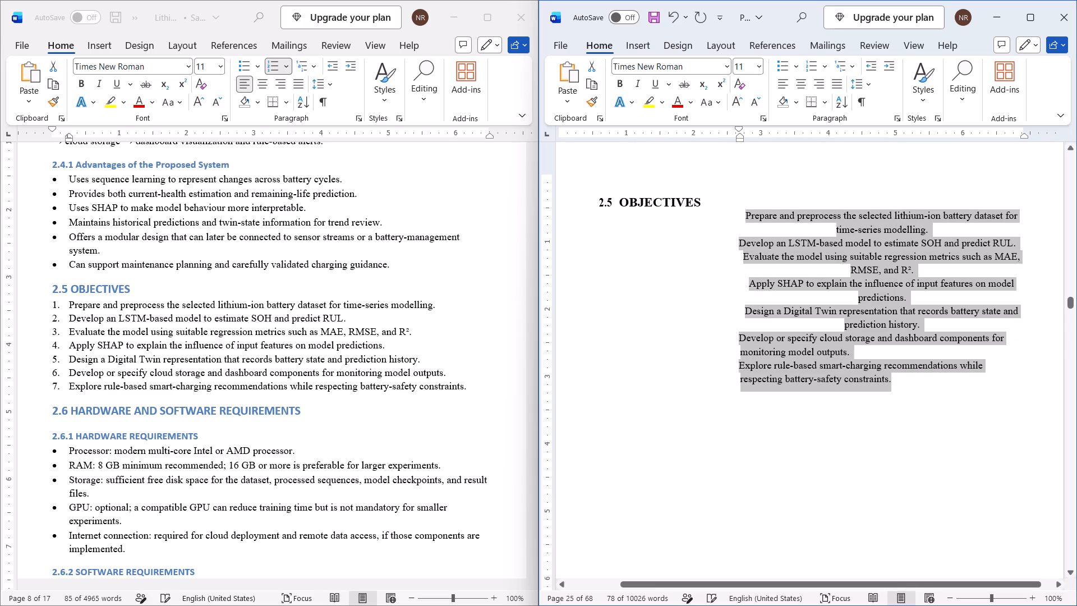
drag(740, 127, 693, 137)
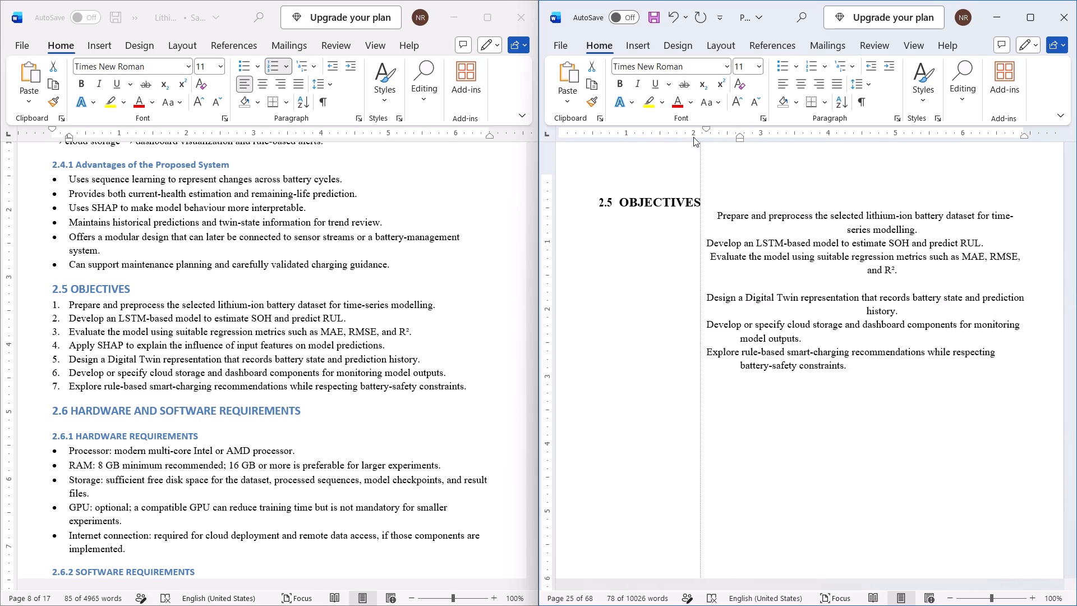
drag(693, 137, 608, 154)
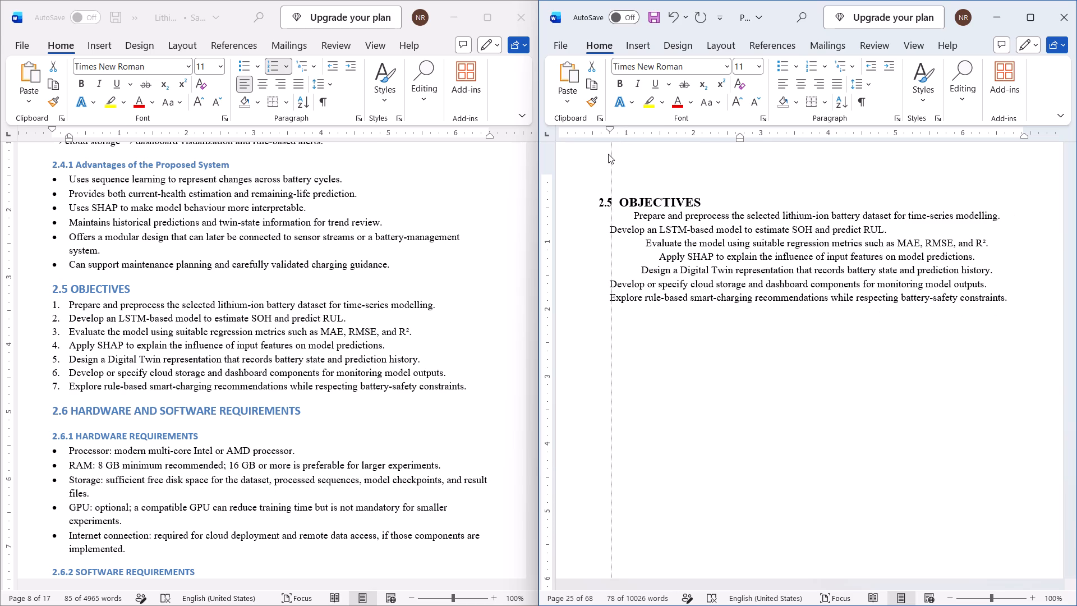
drag(608, 154, 716, 146)
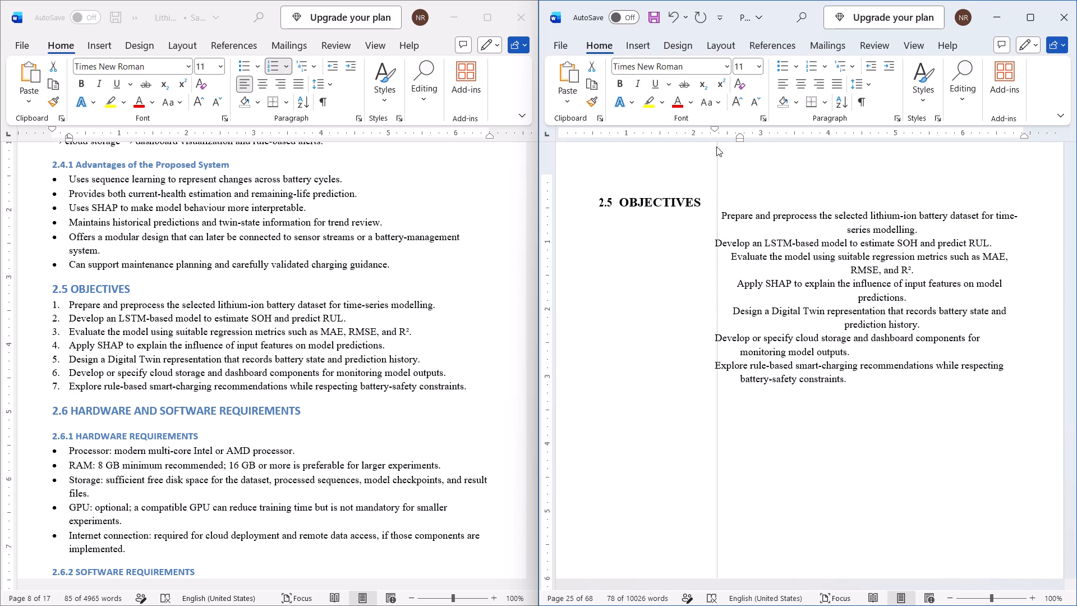
drag(716, 146, 650, 151)
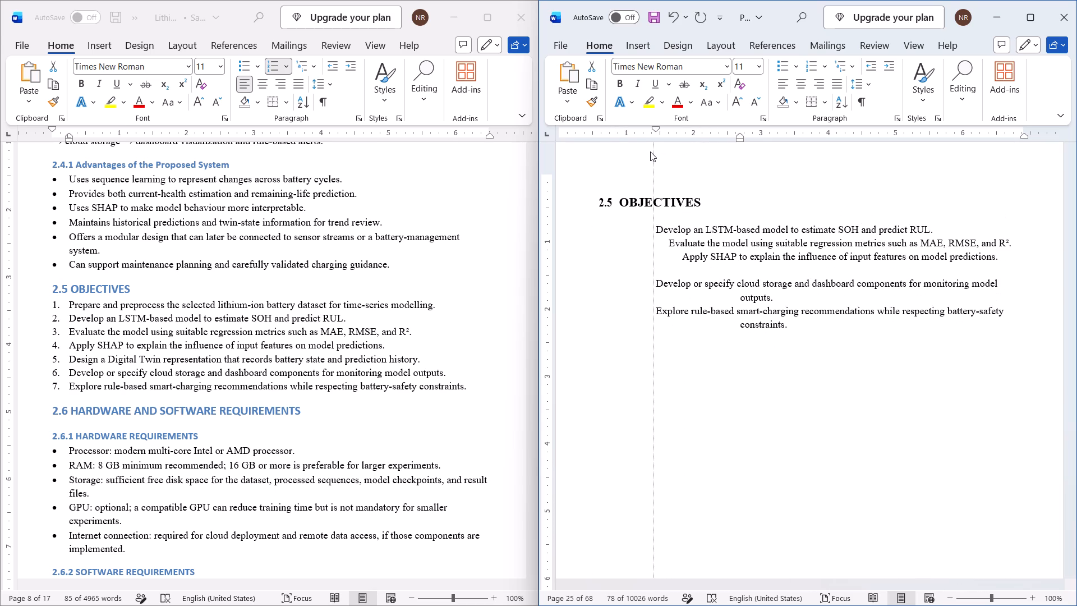
drag(650, 151, 607, 158)
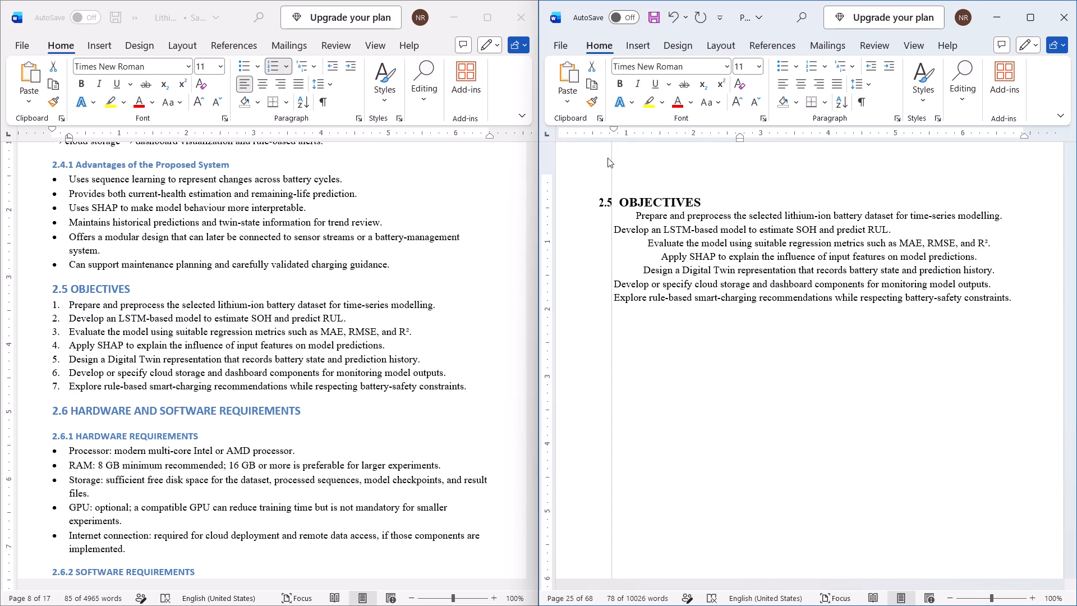
drag(607, 158, 600, 158)
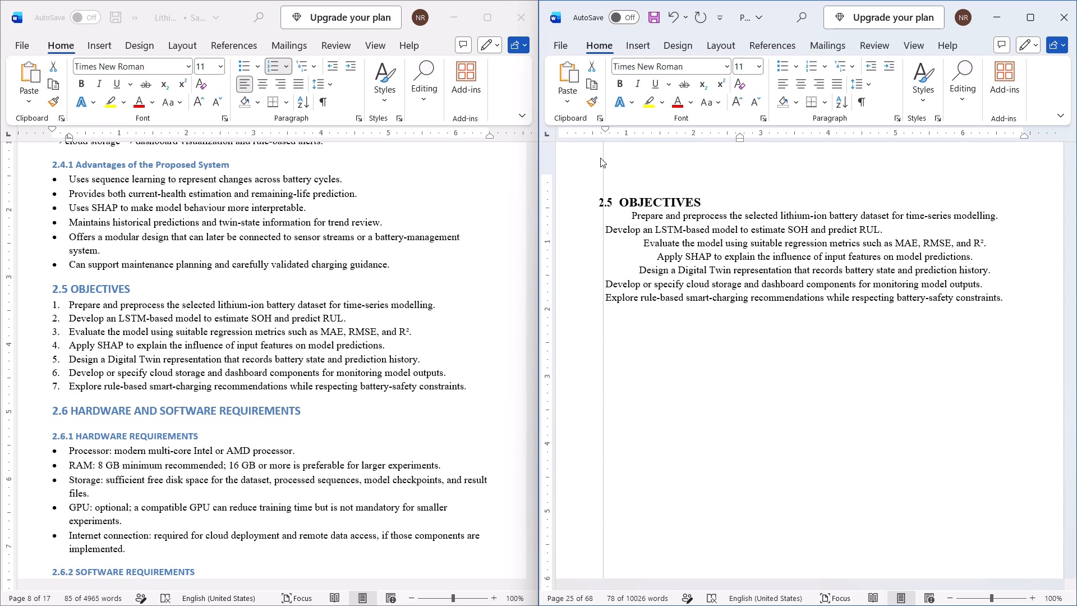
drag(600, 158, 607, 156)
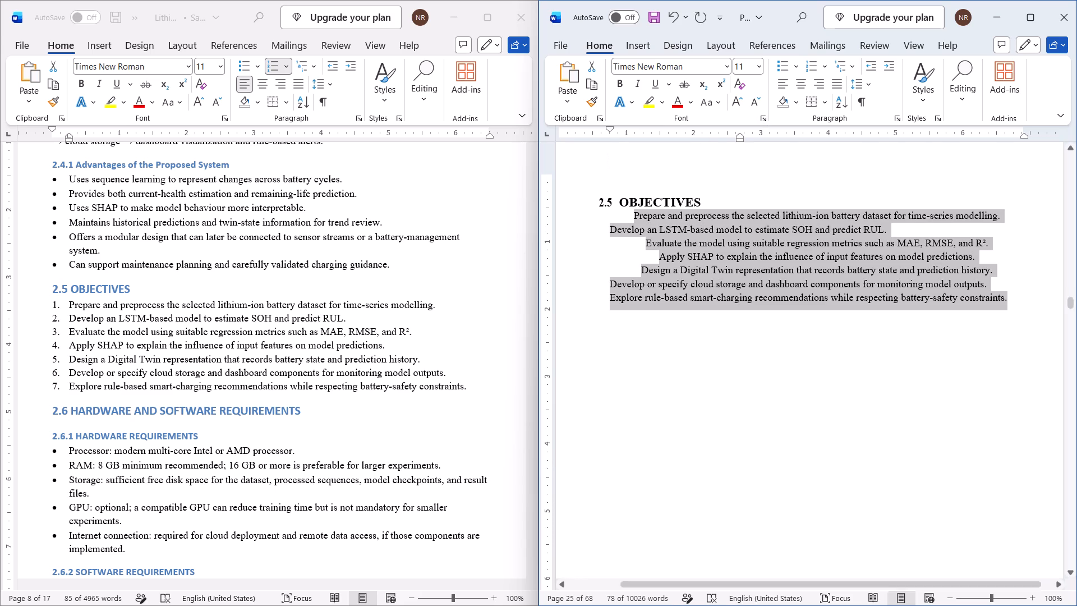
drag(738, 137, 683, 147)
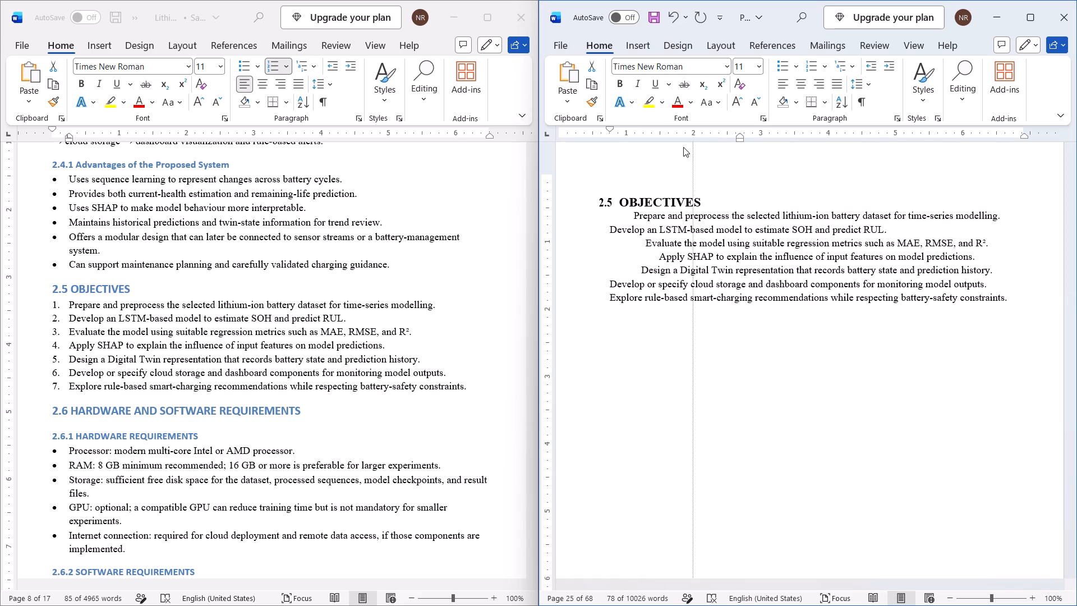
drag(683, 147, 607, 143)
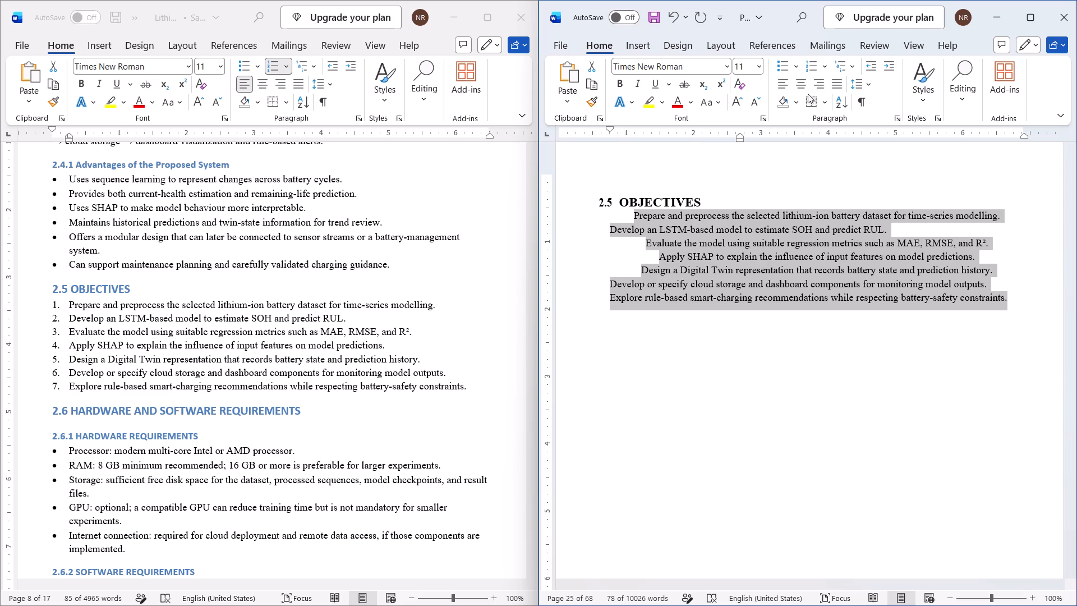
Left-align the seven objectives under 2.5 OBJECTIVES and increase their line spacing.
click(834, 87)
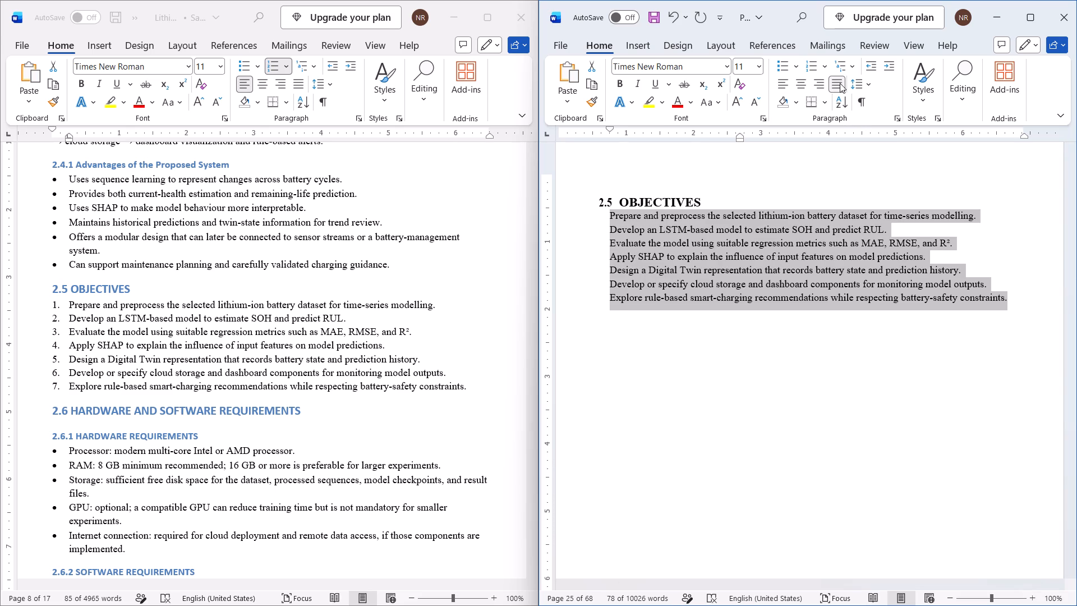
click(840, 83)
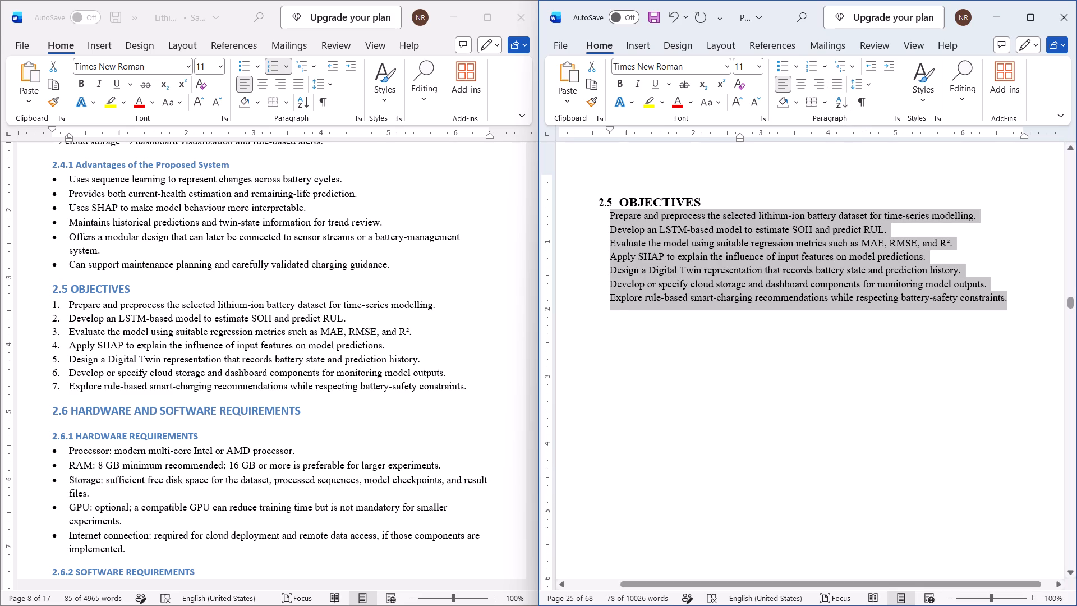
click(1023, 137)
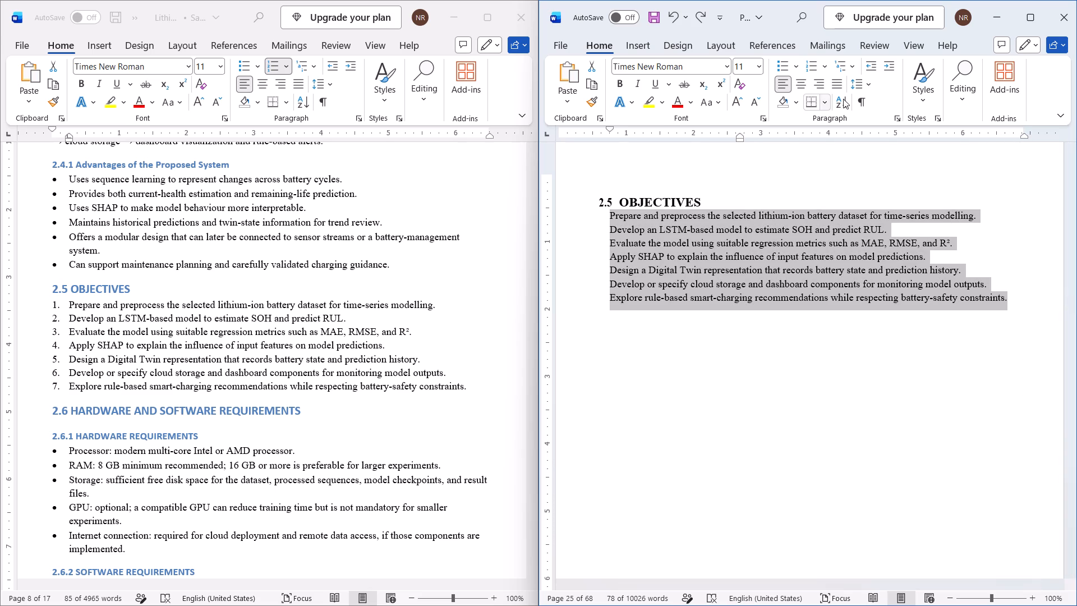
click(866, 86)
click(881, 140)
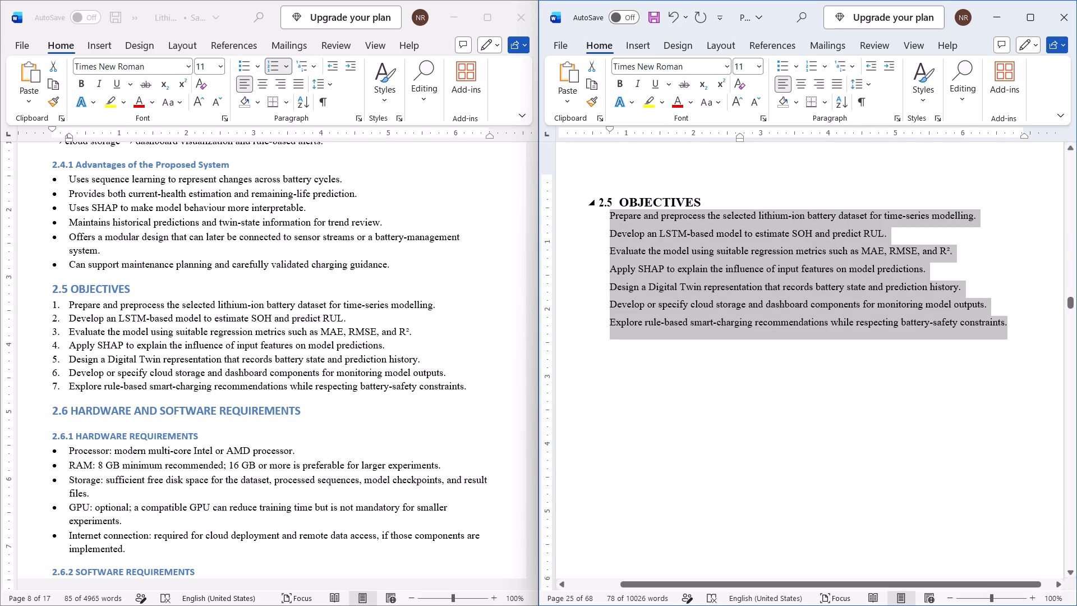
Apply round bullets to the seven objectives under 2.5 OBJECTIVES.
click(782, 65)
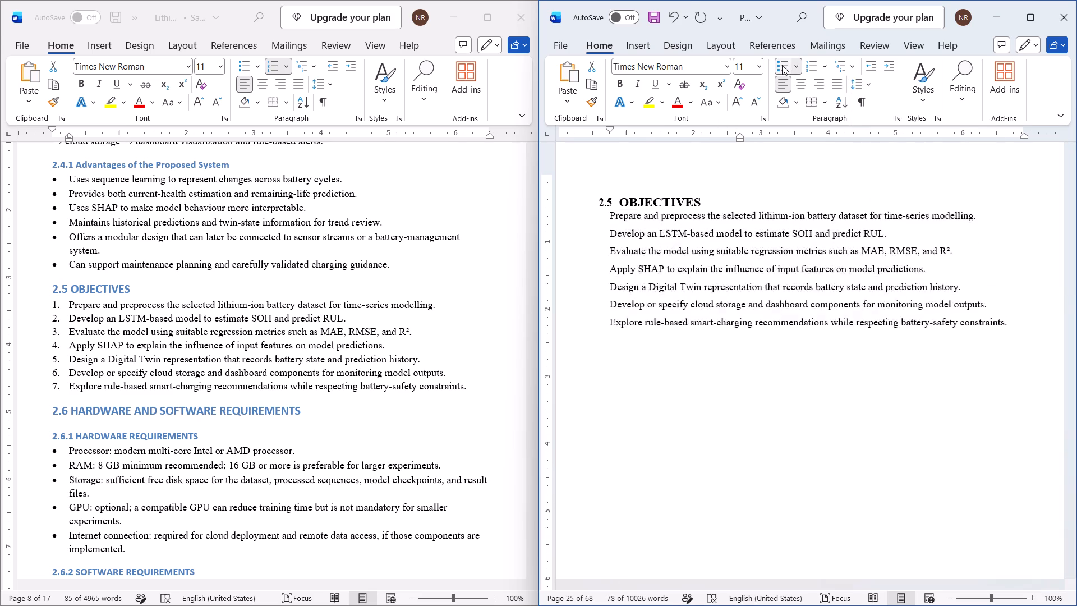
Insert an unnumbered blank line between the 2.5 OBJECTIVES heading and the first bulleted objective.
click(721, 200)
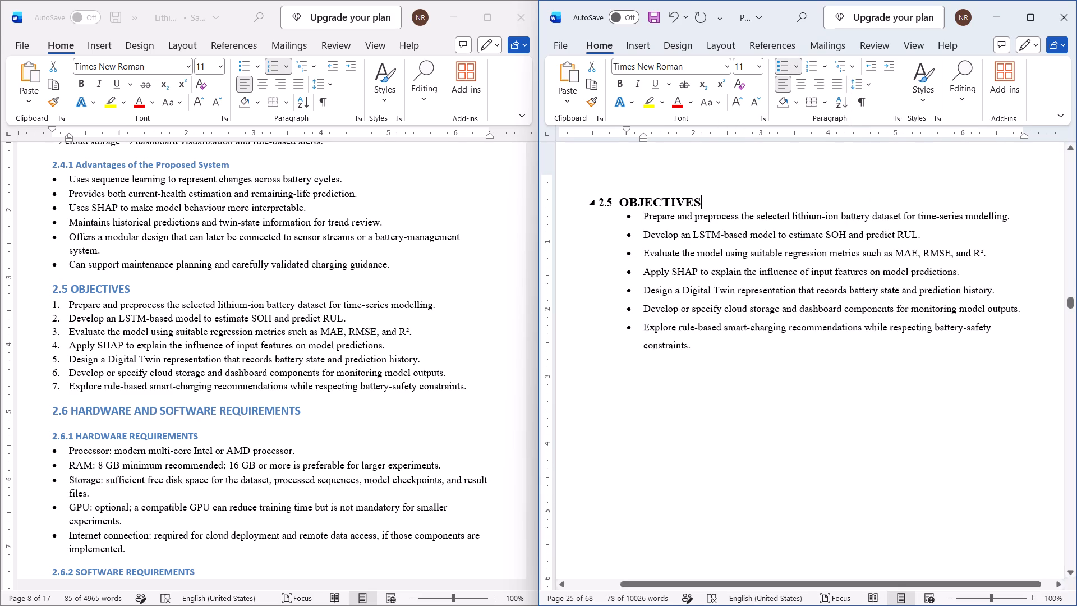
key(Return)
key(BackSpace)
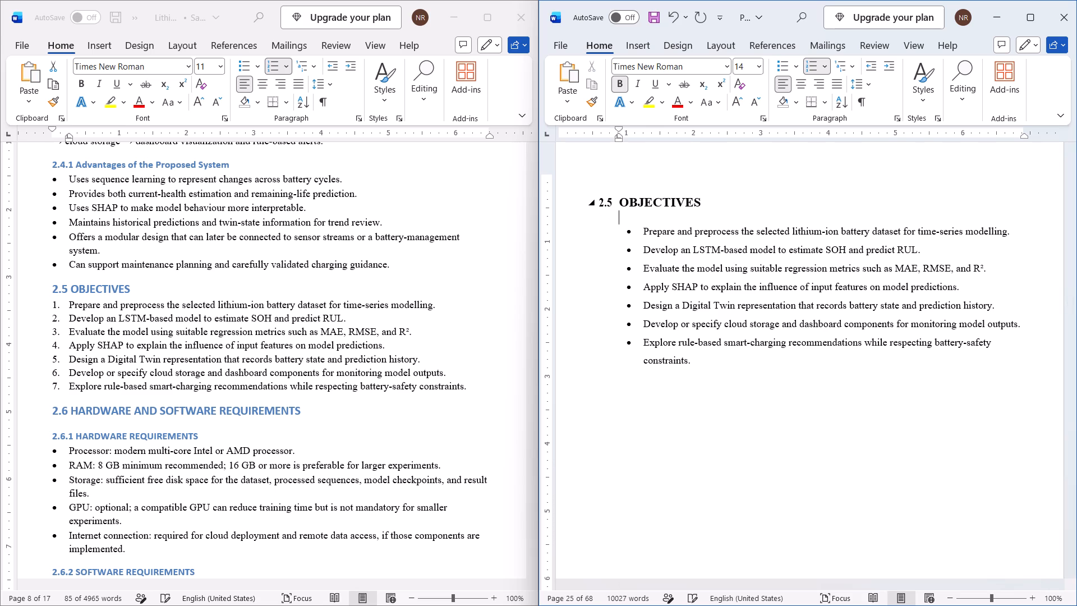
key(Down)
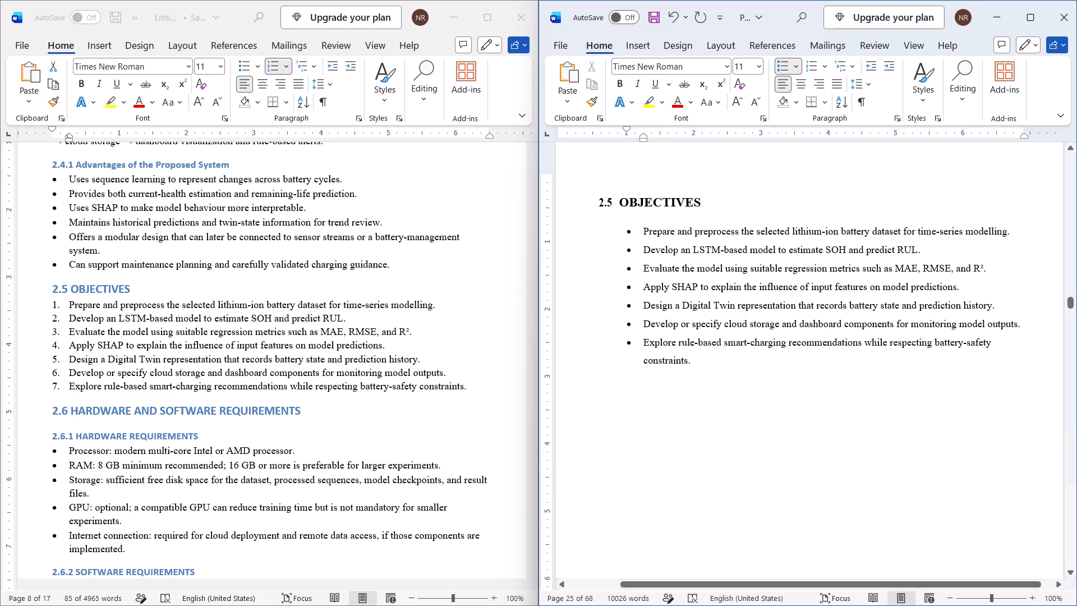
Reduce the indents of the seven bulleted objectives, with bullets at about 0.65 inch and text at about 1.2 inches.
click(626, 130)
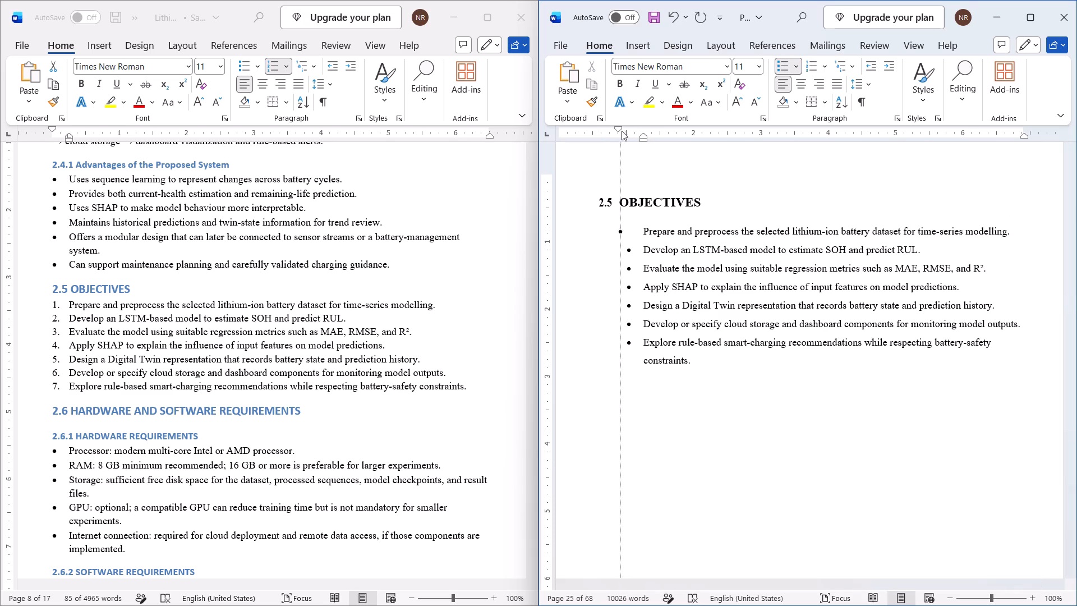
click(642, 136)
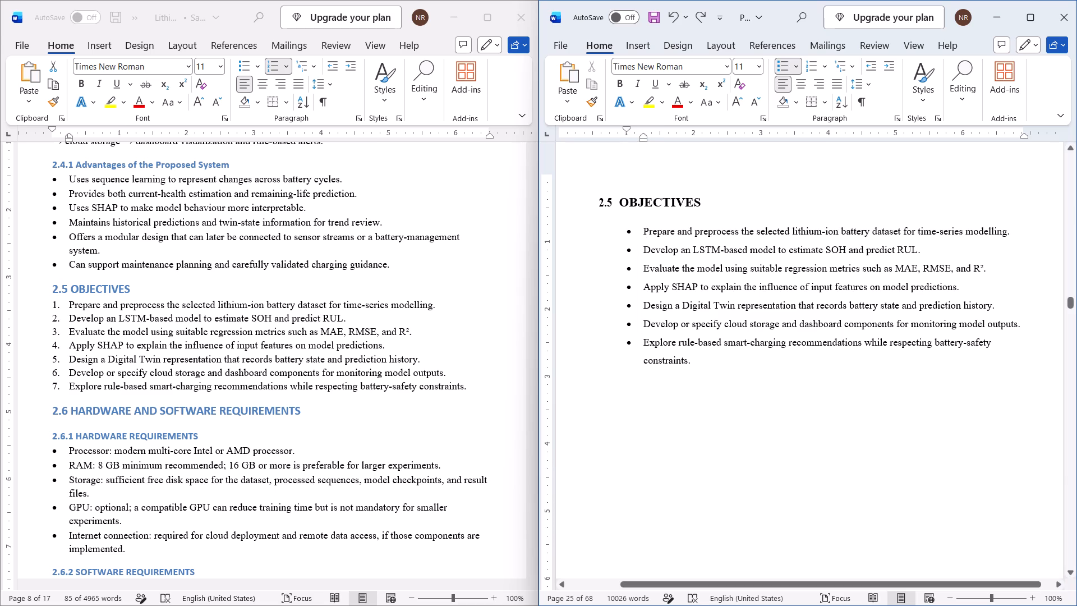
drag(643, 229, 815, 374)
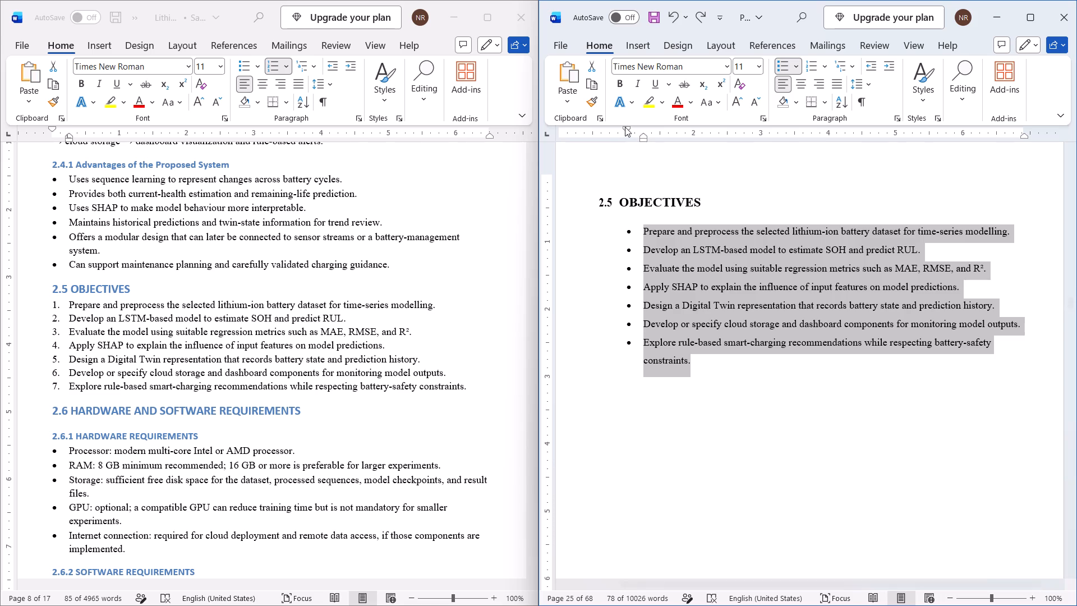
drag(641, 136, 631, 136)
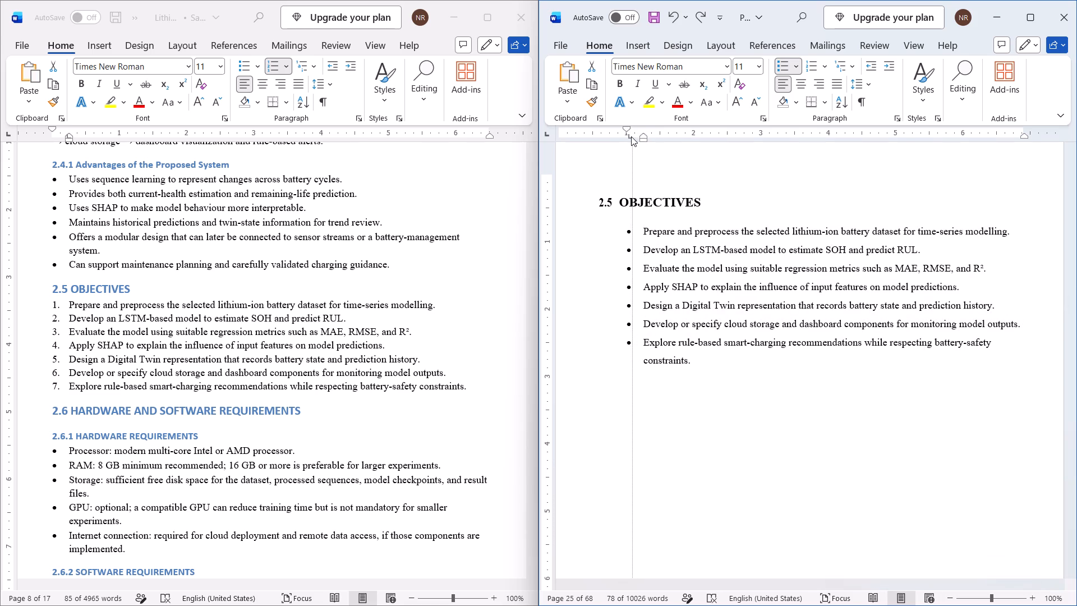
drag(631, 136, 630, 130)
drag(628, 129, 614, 128)
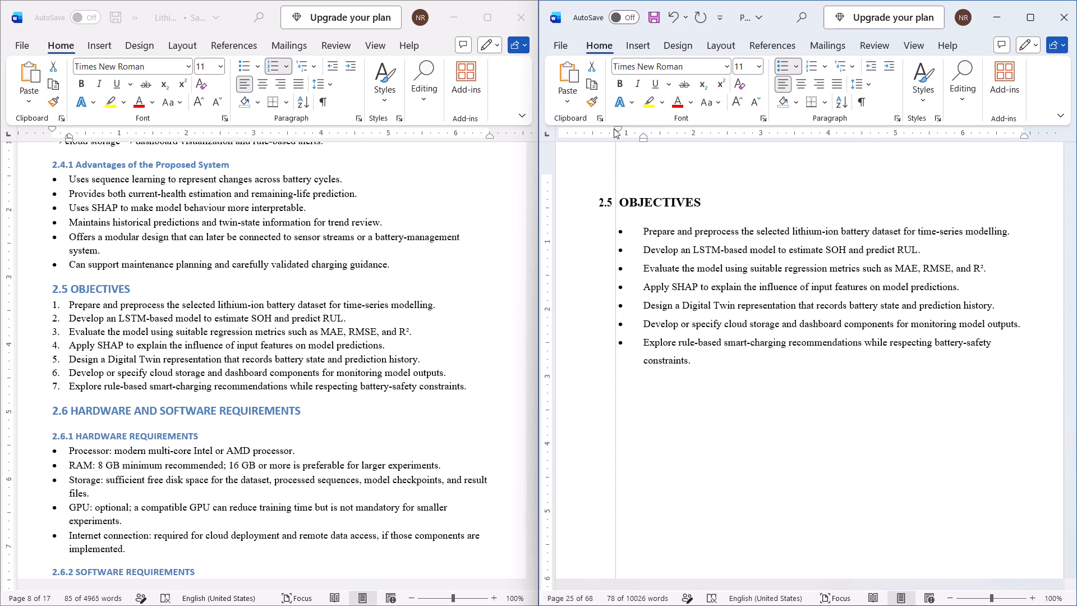
drag(614, 128, 606, 128)
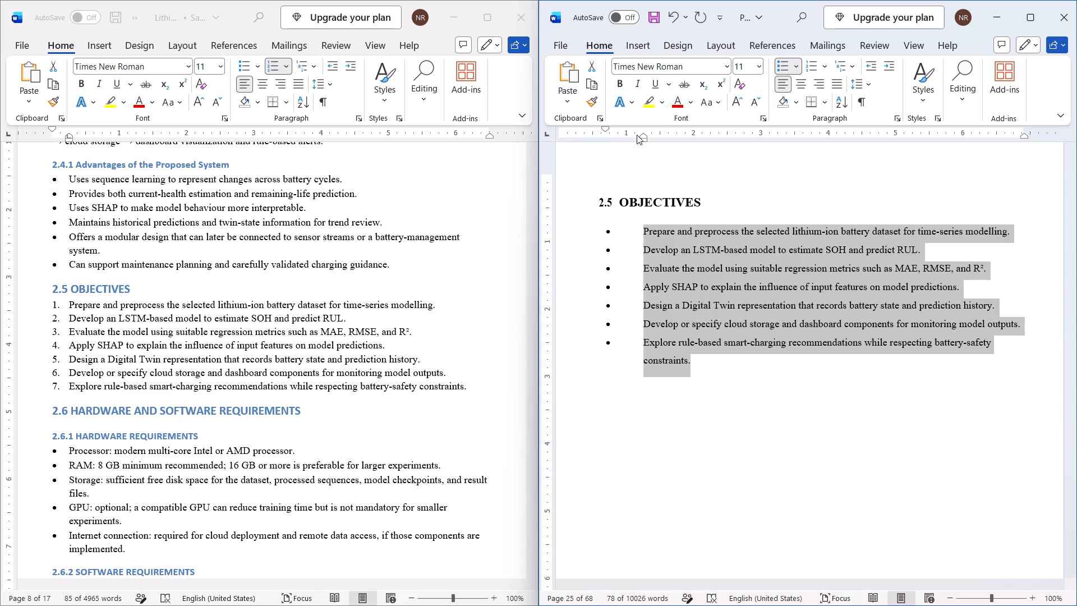
drag(643, 138, 617, 141)
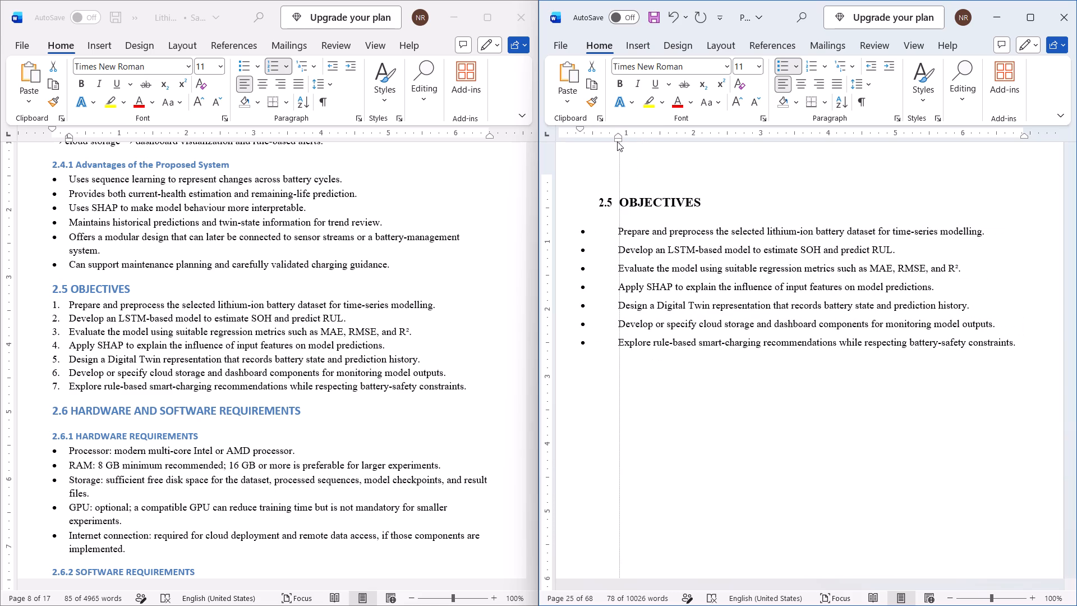
drag(617, 141, 630, 142)
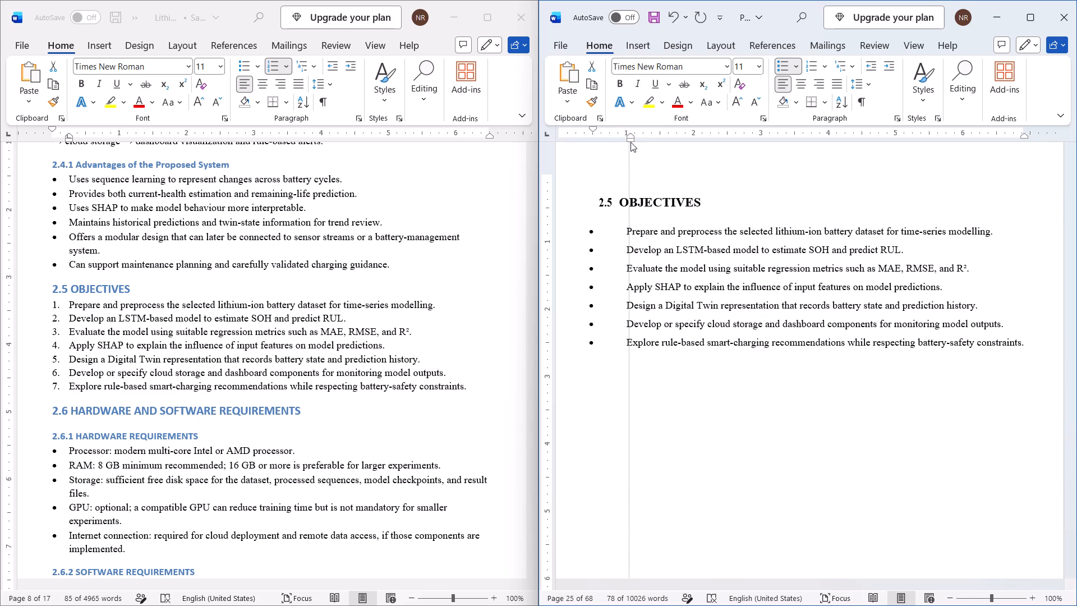
drag(630, 142, 636, 140)
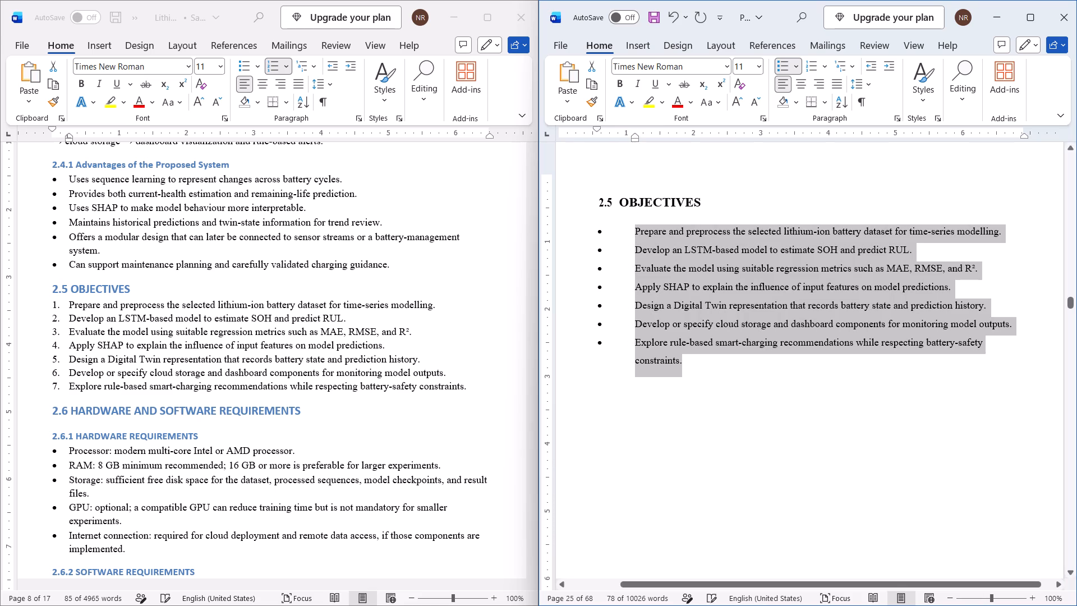
click(635, 139)
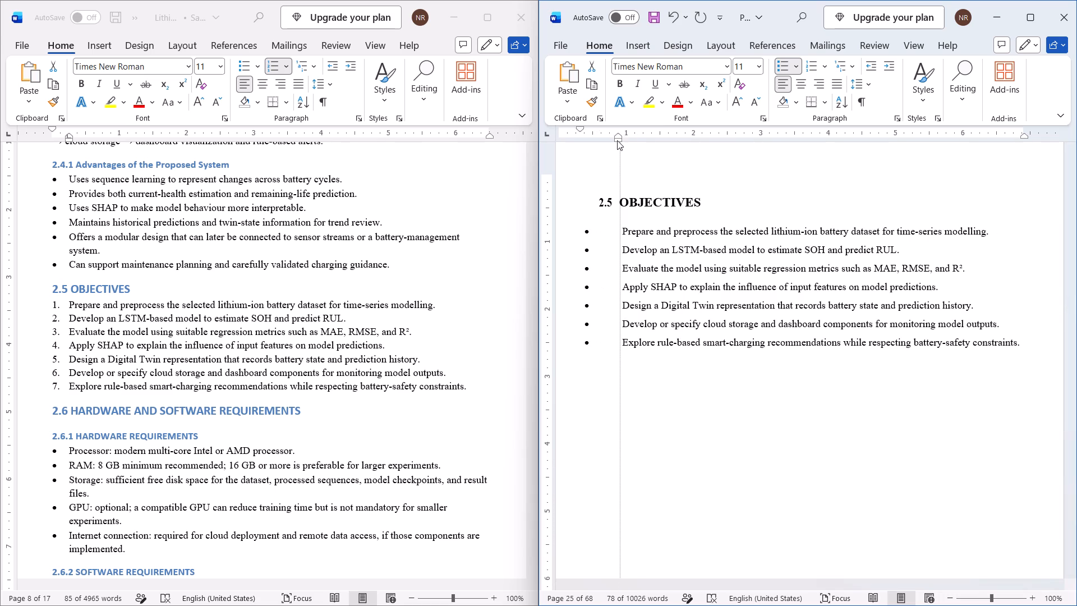
Remove the bullet from the first objective, "Prepare and preprocess…", and indent its text with spaces to slightly past the start of the 2.5 heading.
click(656, 266)
click(637, 236)
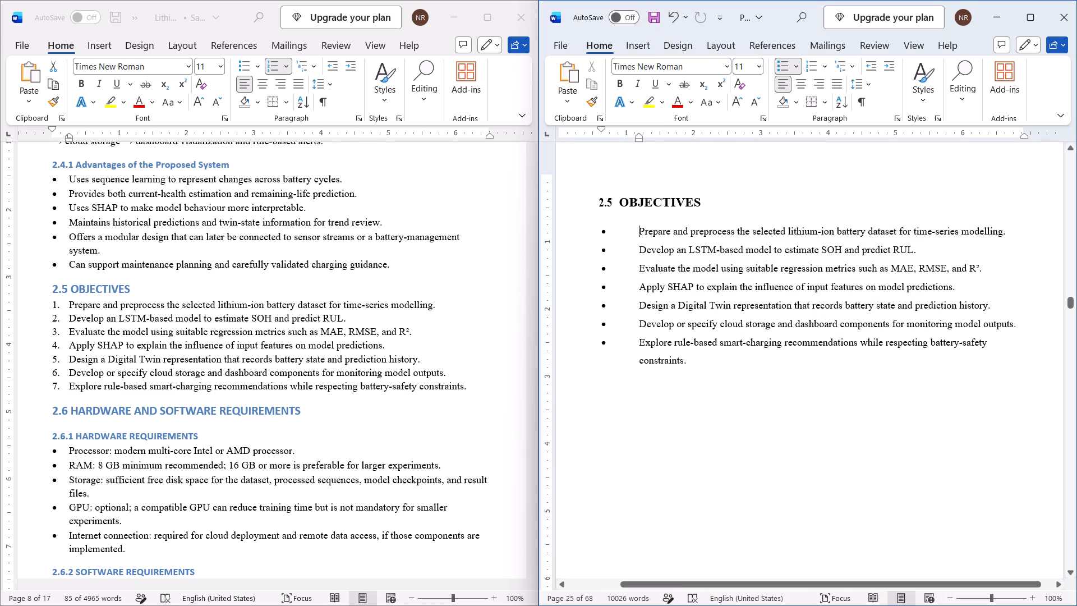
key(BackSpace)
key(BackSpace)
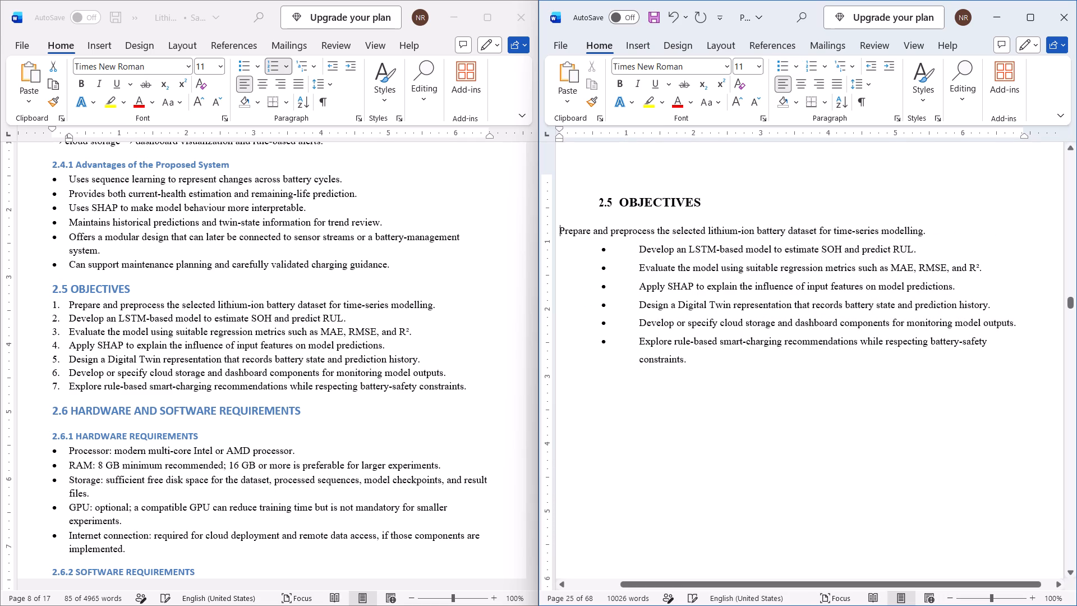
key(space)
key(space)
key(space)
key(space)
key(space)
key(space)
key(space)
key(space)
key(space)
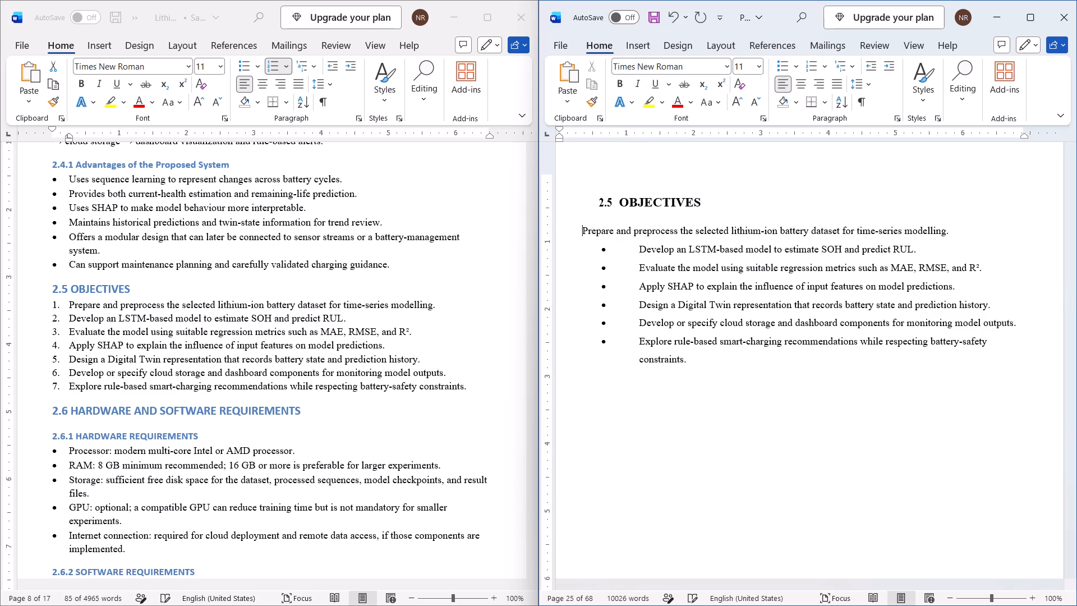
key(space)
key(space)
key(space)
key(space)
key(space)
key(space)
key(space)
key(space)
key(space)
key(space)
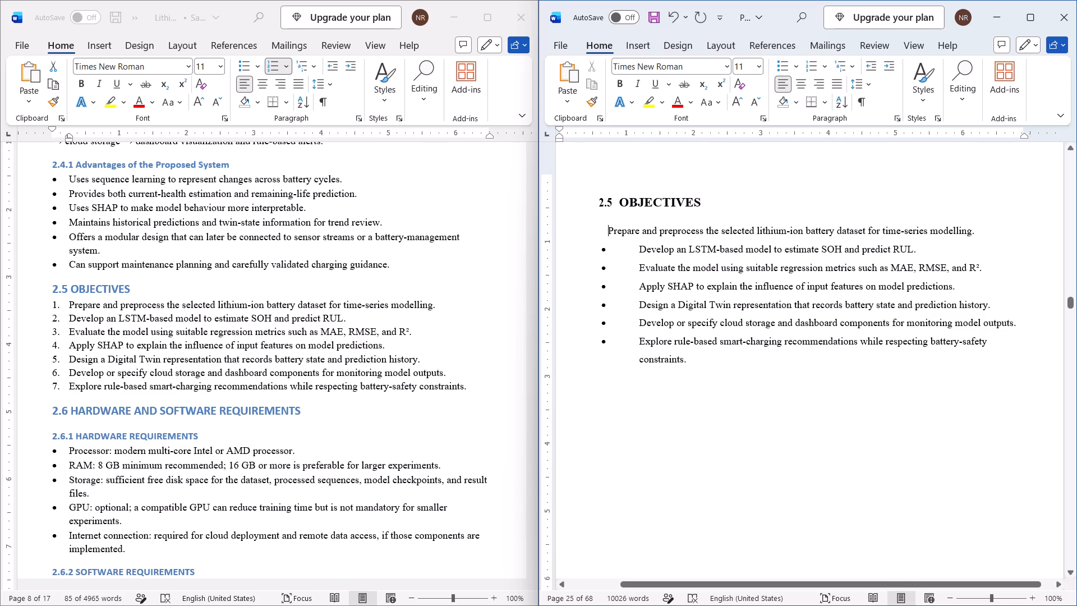
Remove the bullet from the second objective, "Develop an LSTM-based model…", and indent its text with spaces to align with the first objective.
click(640, 249)
key(BackSpace)
key(BackSpace)
key(BackSpace)
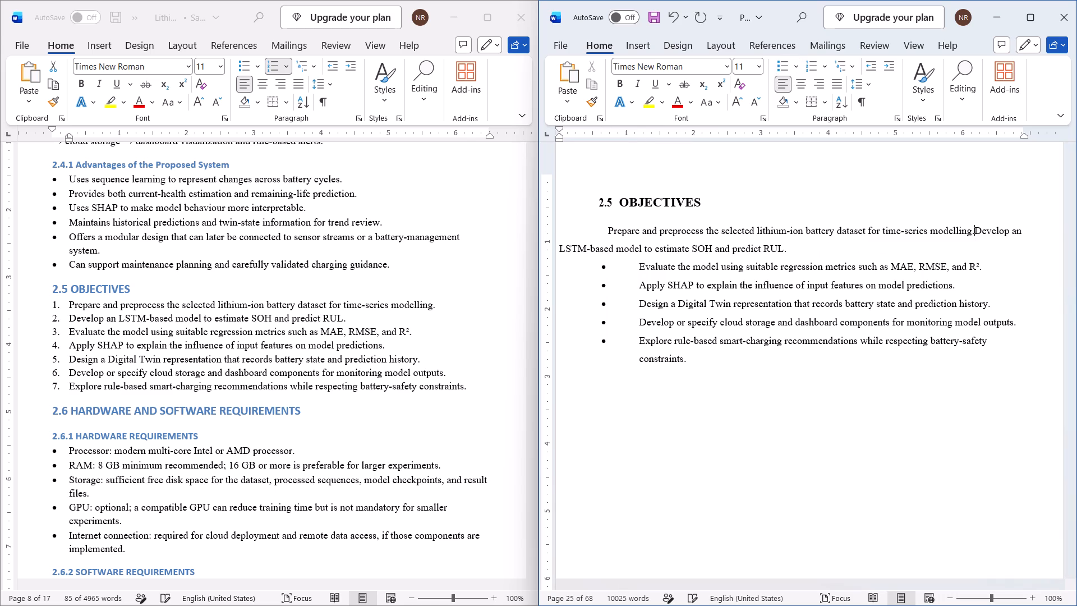
key(ctrl+z)
key(space)
key(space)
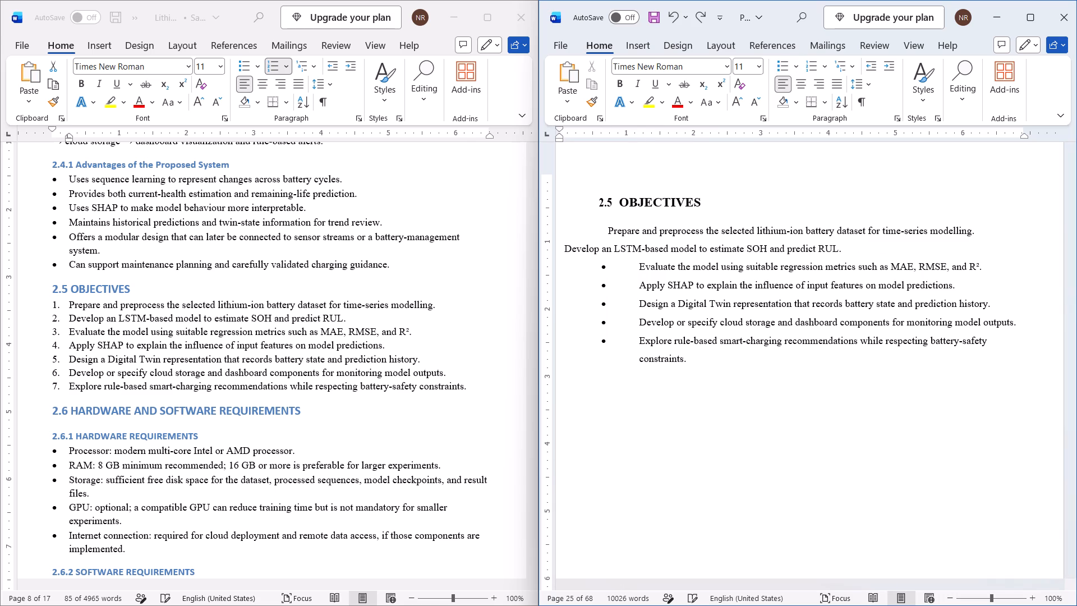
key(space)
key(space)
key(space)
key(space)
key(space)
key(space)
key(space)
key(space)
key(space)
key(space)
key(space)
key(space)
key(space)
key(space)
key(space)
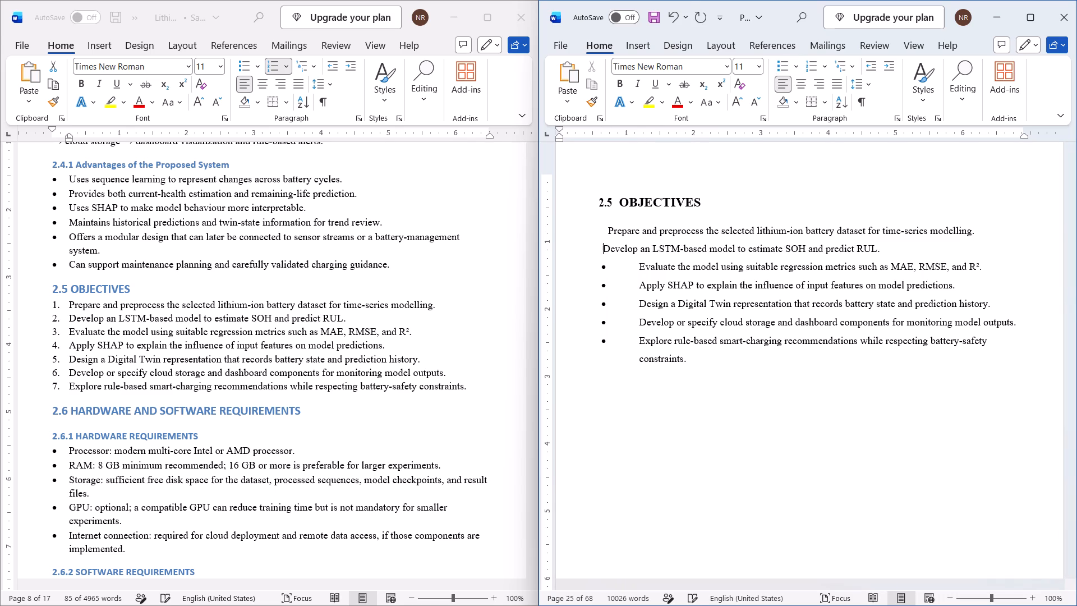
key(space)
key(space)
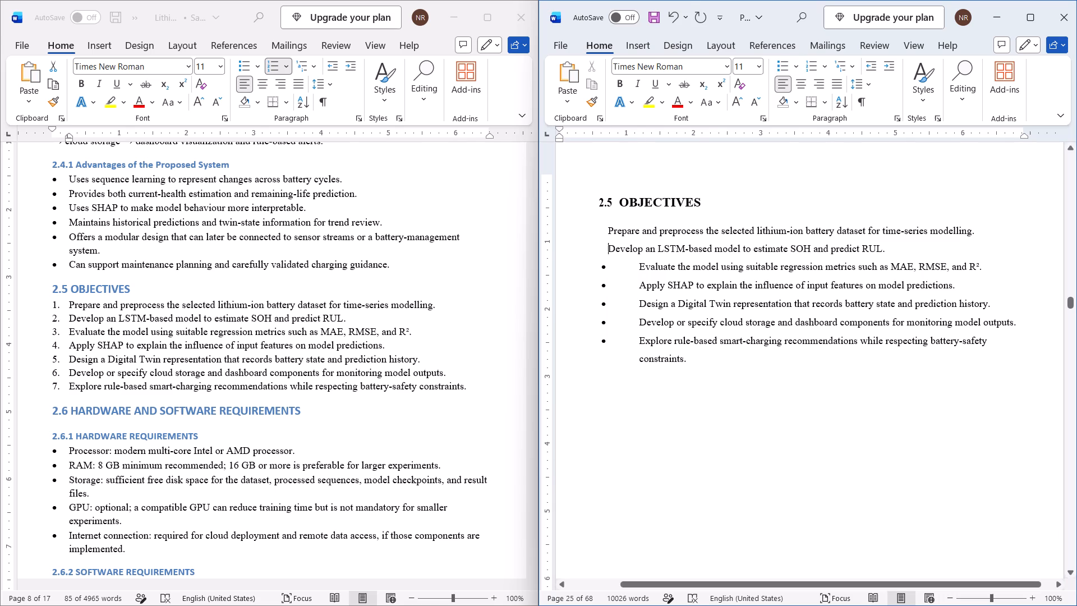
Remove the bullet from the third objective, "Evaluate the model…", and indent its text with spaces to align with the objectives above.
click(642, 270)
key(BackSpace)
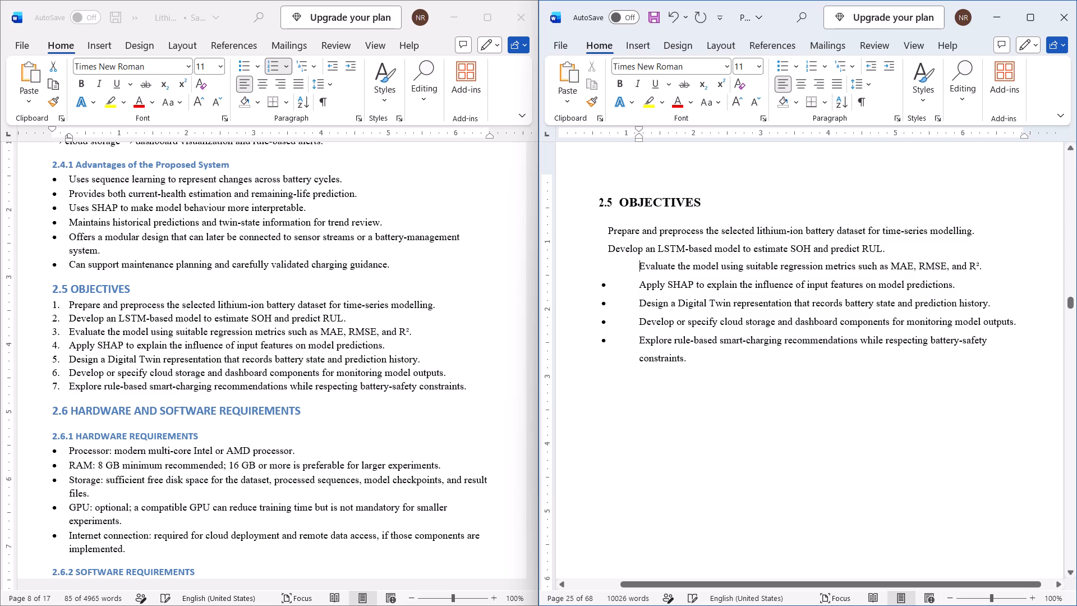
key(BackSpace)
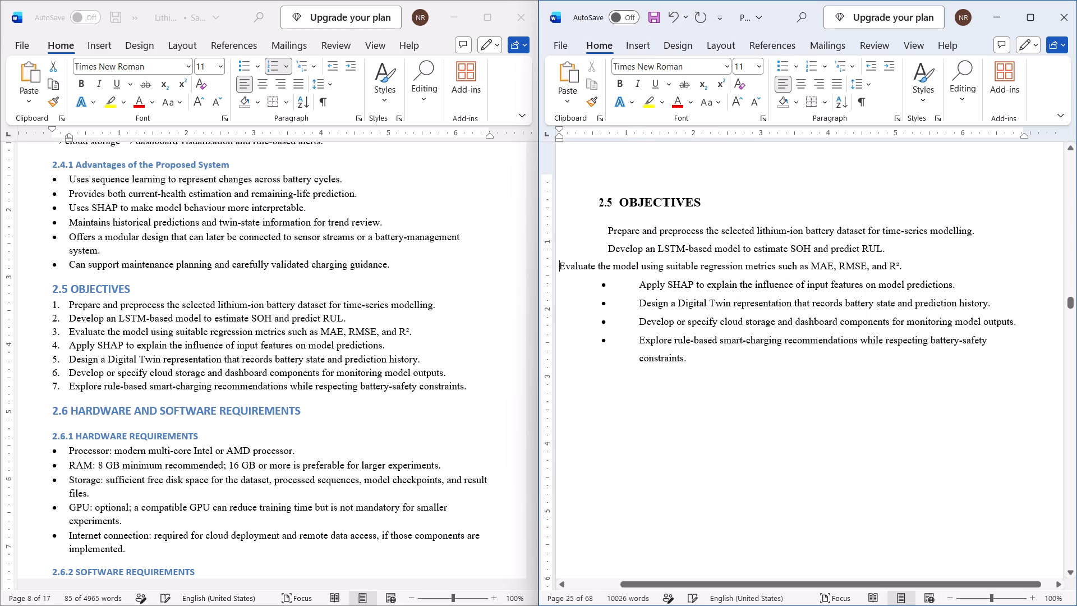
key(space)
key(space)
key(space)
key(space)
key(space)
key(space)
key(space)
key(space)
key(space)
key(space)
key(space)
key(space)
key(space)
key(space)
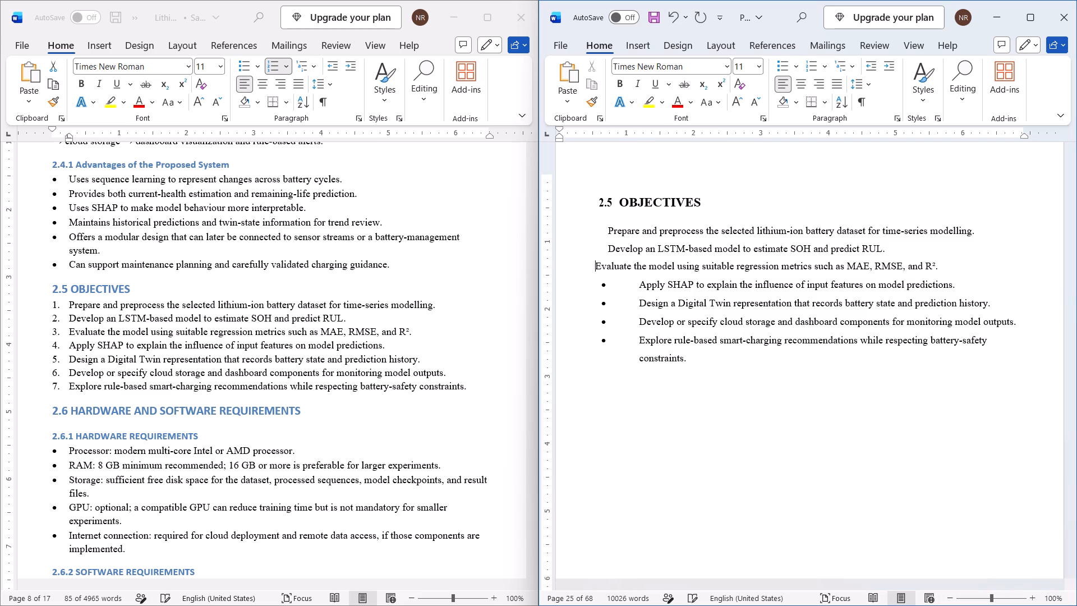
key(space)
key(space)
key(space)
key(space)
key(space)
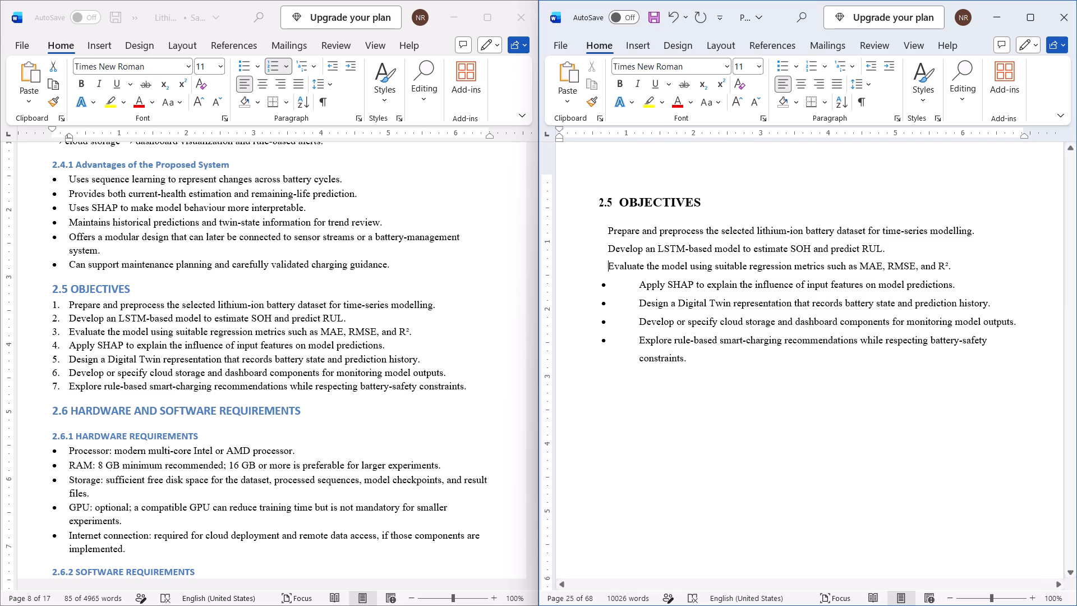
Remove the bullet from the fourth objective, "Apply SHAP…", and indent its text with spaces to align with the objectives above.
click(641, 285)
key(BackSpace)
key(BackSpace)
key(BackSpace)
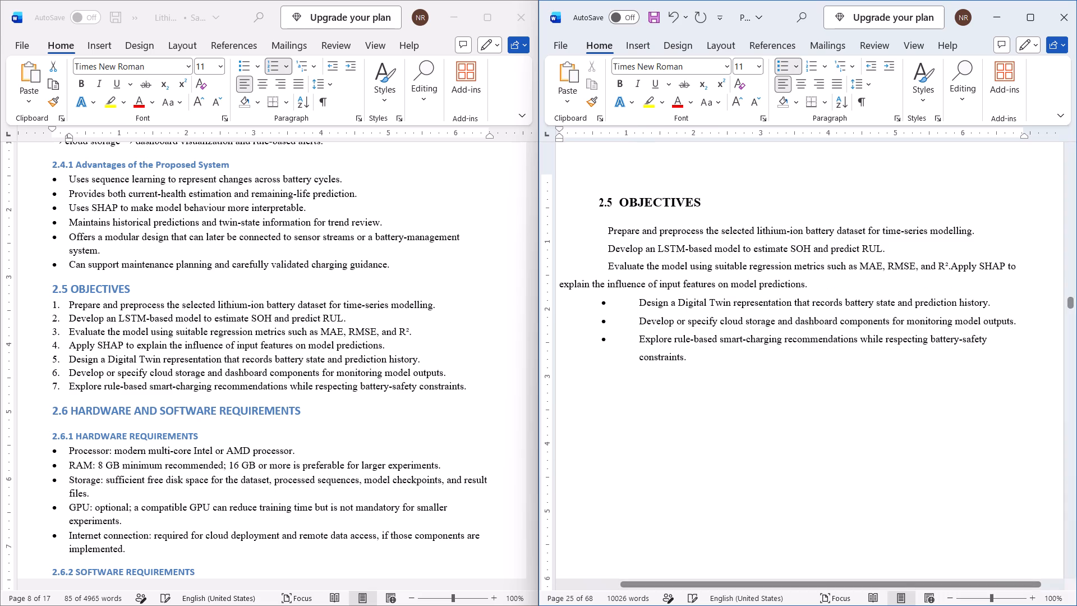
key(ctrl+z)
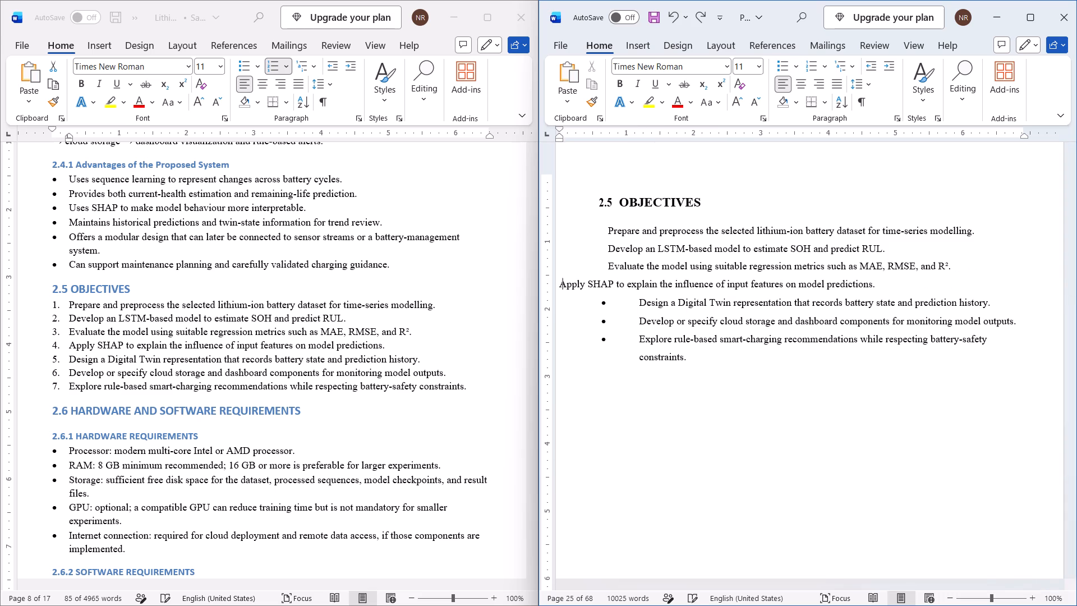
key(space)
key(space)
key(space)
key(space)
key(space)
key(space)
key(space)
key(space)
key(space)
key(space)
key(space)
key(space)
key(space)
key(space)
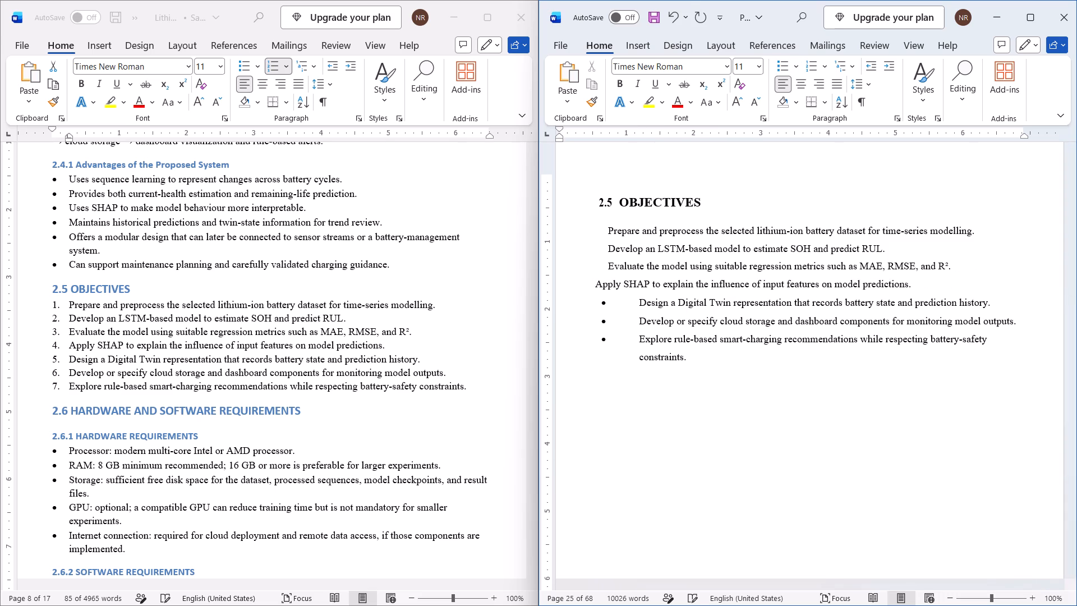
key(space)
key(space)
key(space)
key(space)
key(space)
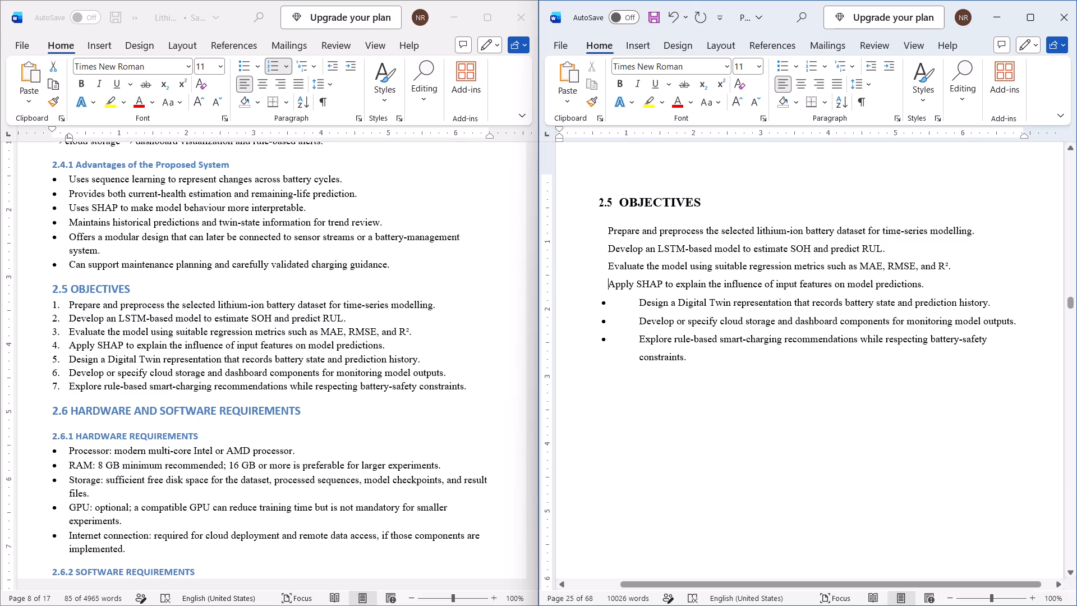
Remove the bullet from the fifth objective, "Design a Digital Twin representation…", and indent its text with spaces to align with the objectives above.
click(637, 302)
key(BackSpace)
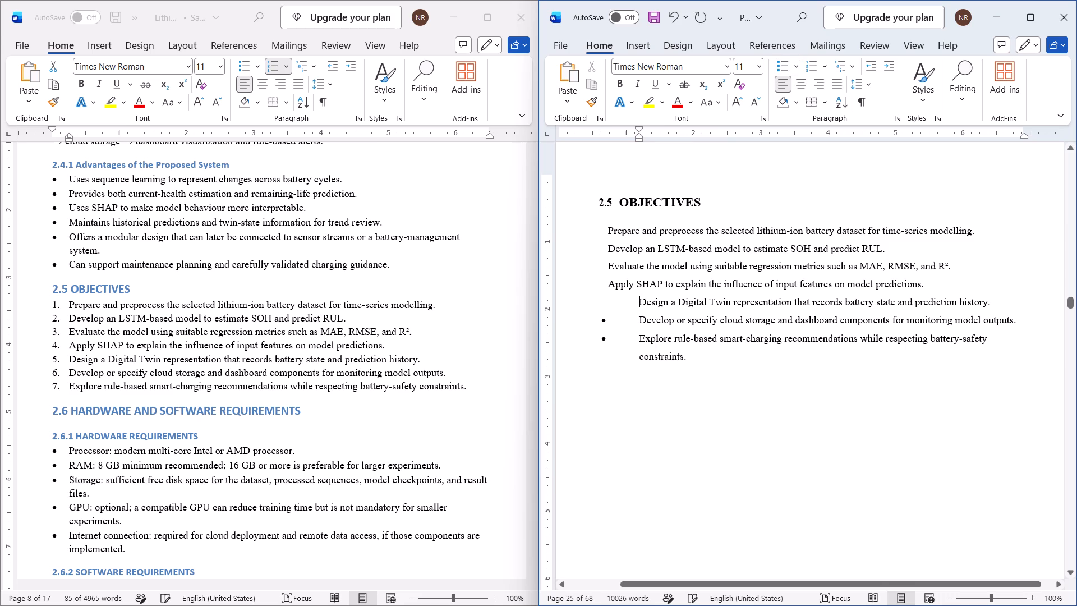
key(BackSpace)
key(space)
key(space)
key(space)
key(space)
key(space)
key(space)
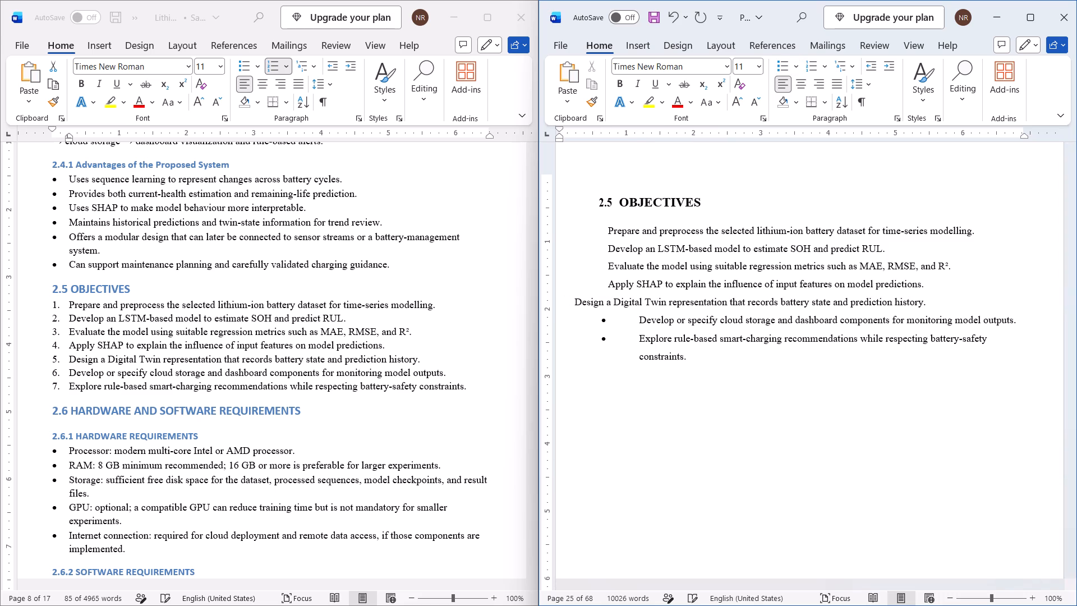
key(space)
key(space)
key(space)
key(space)
key(space)
key(space)
key(space)
key(space)
key(space)
key(space)
key(space)
key(space)
key(space)
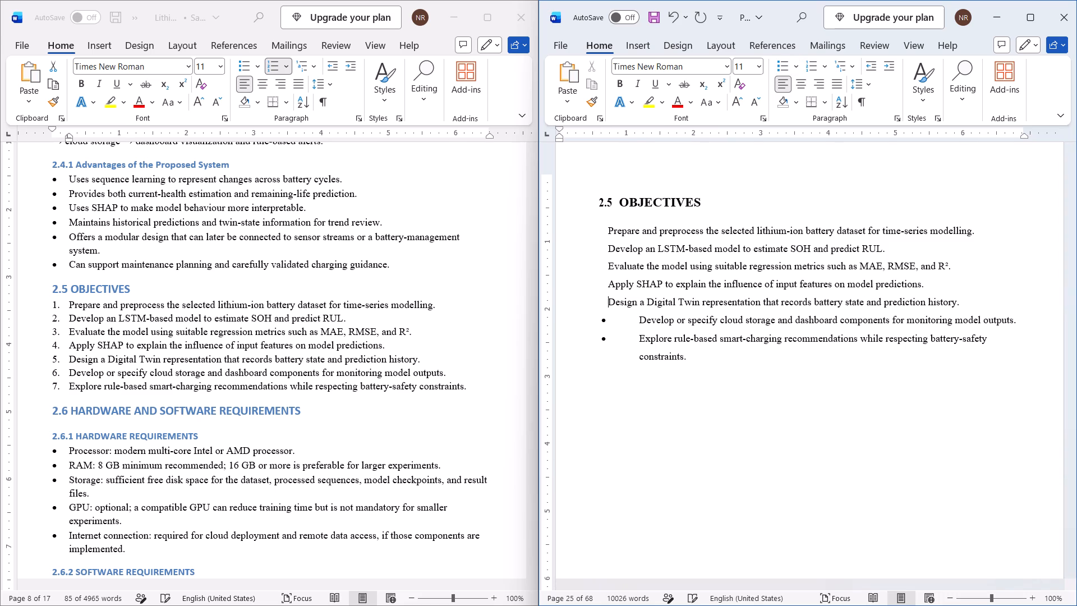
Remove the bullet from the sixth objective, "Develop or specify cloud storage…", and indent its text with spaces to align with the objectives above.
click(637, 329)
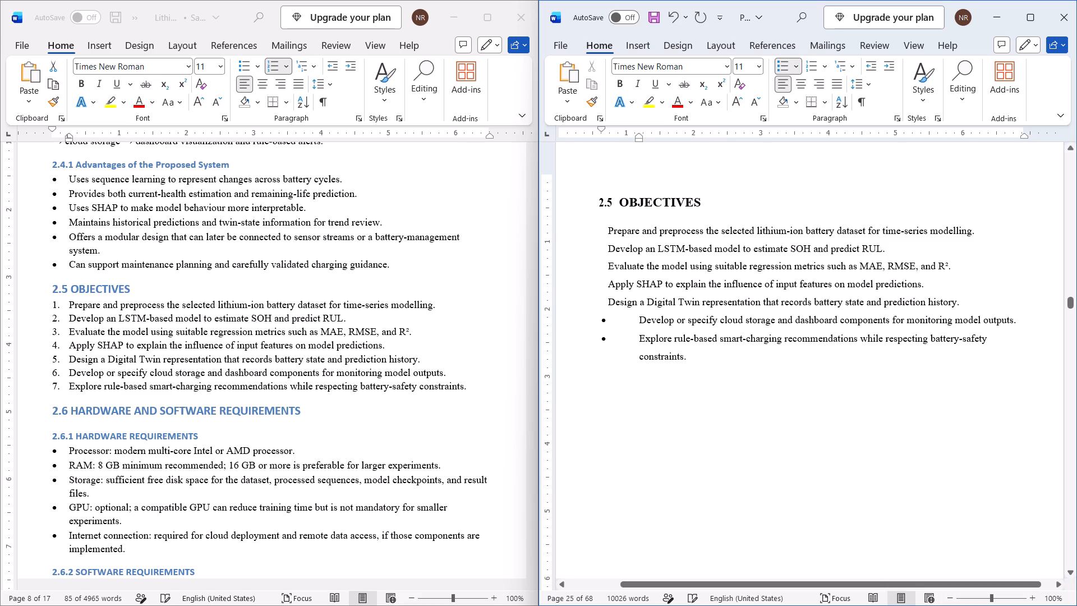
key(BackSpace)
key(BackSpace)
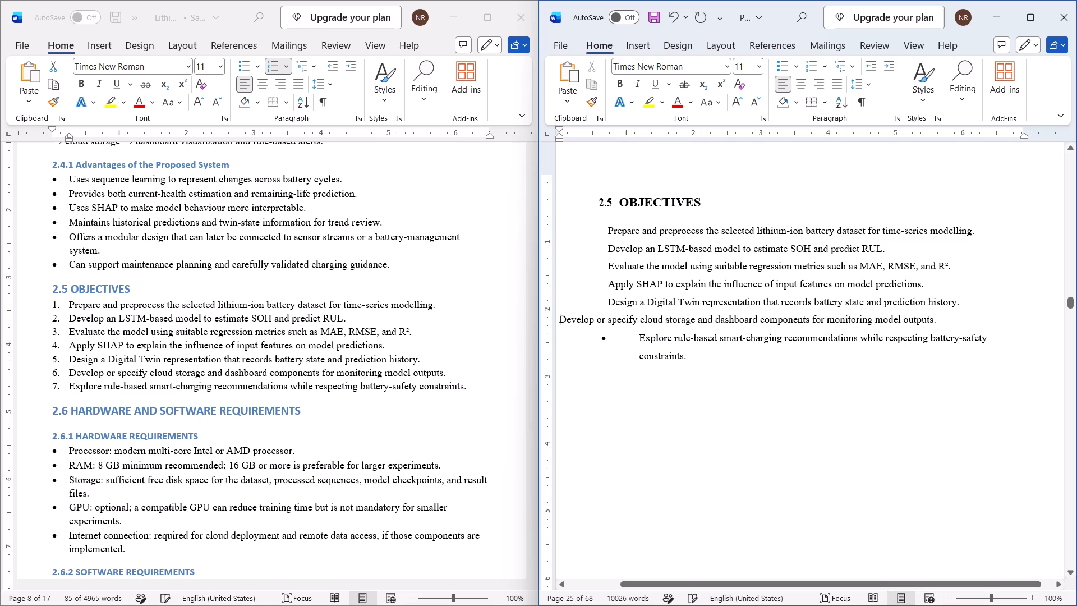
key(space)
key(space)
key(space)
key(space)
key(space)
key(space)
key(space)
key(space)
key(space)
key(space)
key(space)
key(space)
key(space)
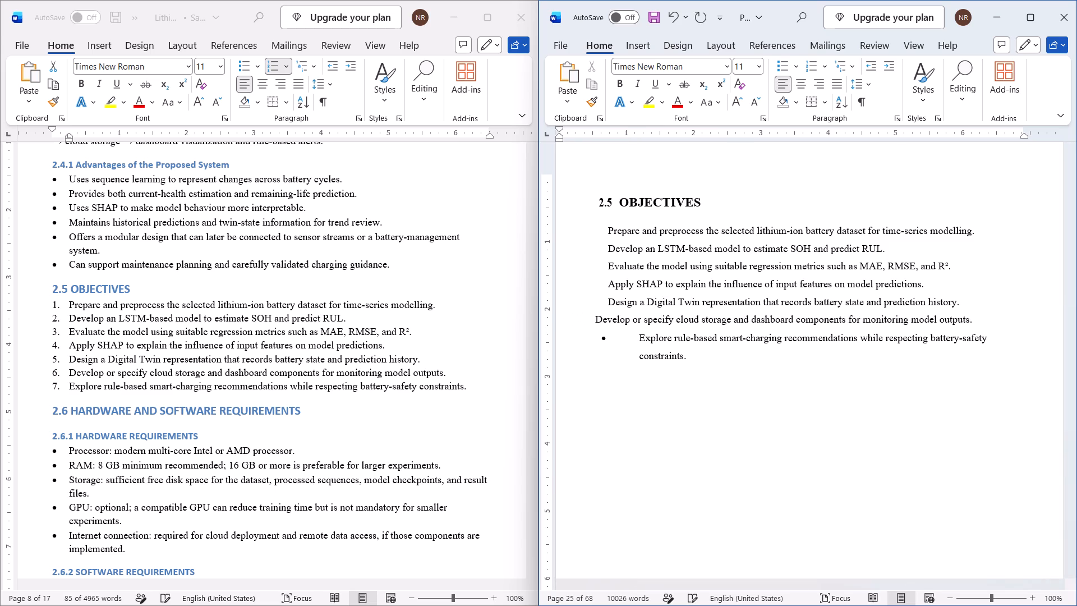
key(space)
key(space)
key(space)
key(space)
key(space)
key(space)
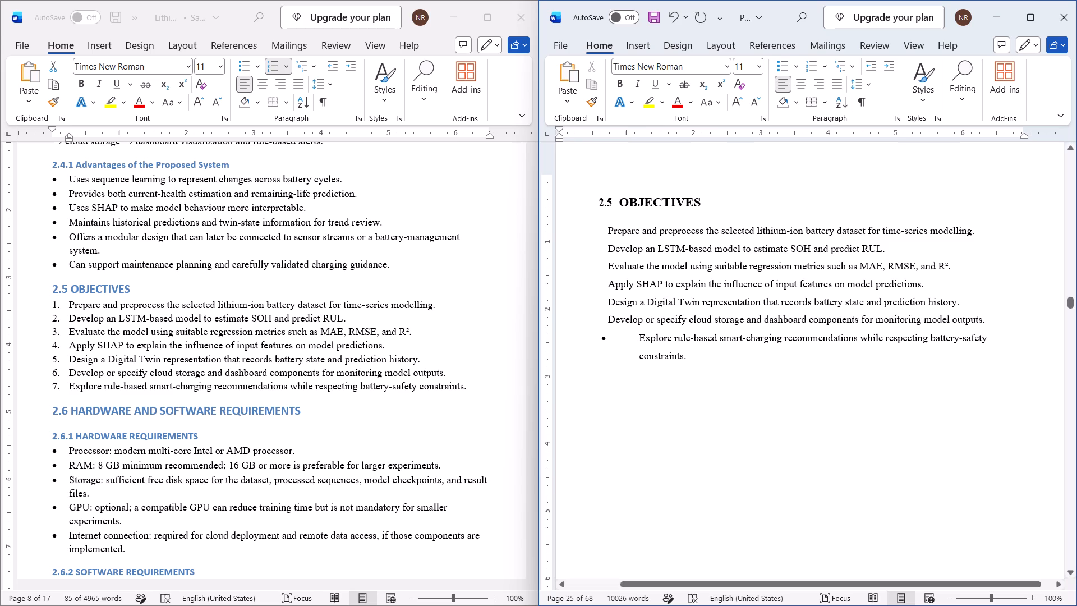
Remove the bullet from the seventh objective, "Explore rule-based smart-charging…", and indent its text with spaces to align with the objectives above.
click(640, 343)
key(BackSpace)
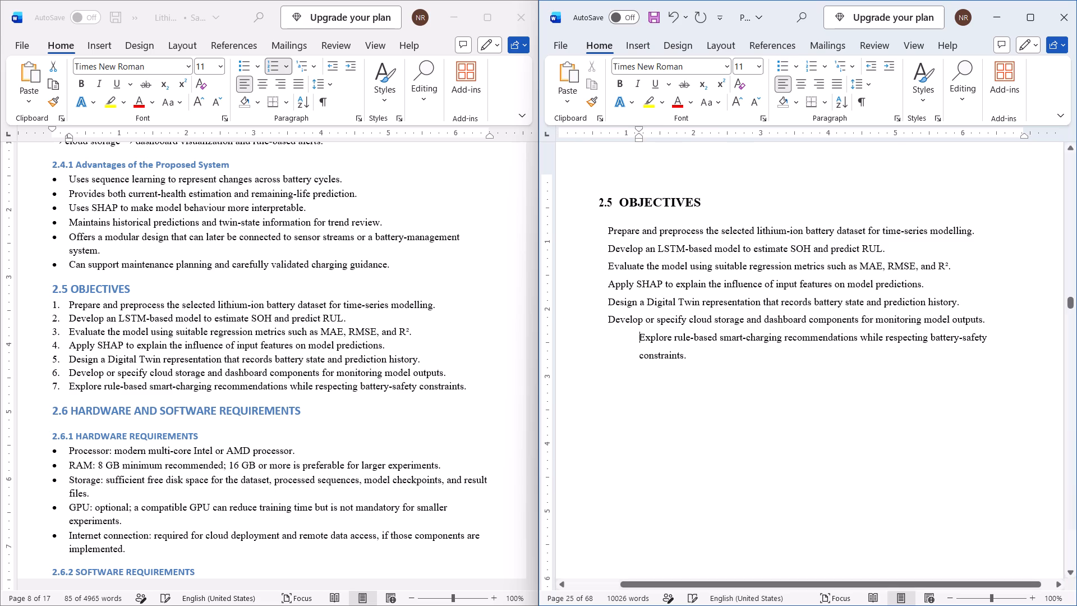
key(bracketright)
key(BackSpace)
key(BackSpace)
key(BackSpace)
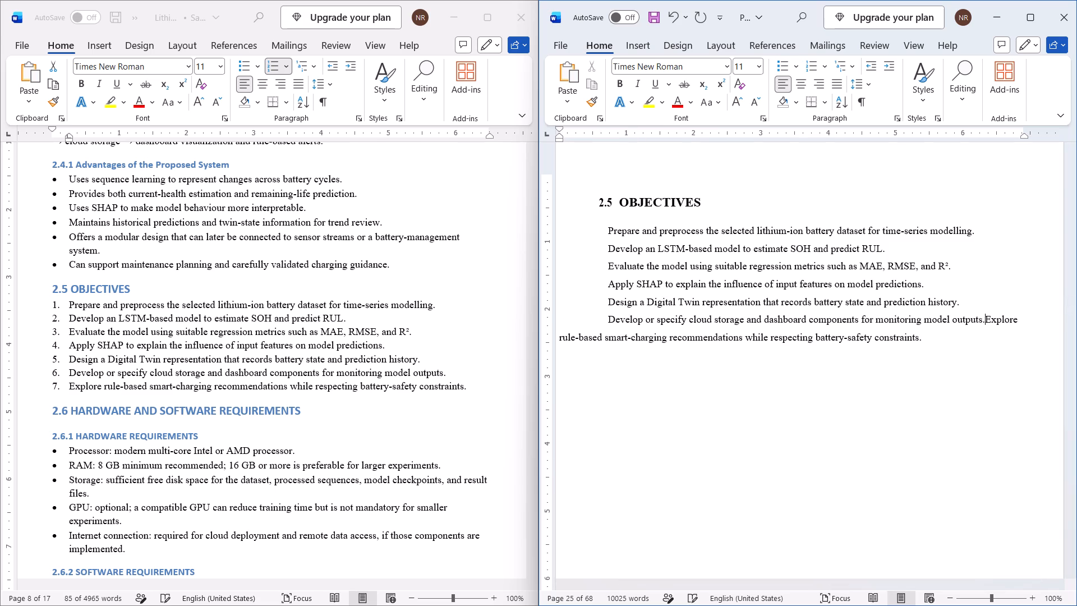
key(ctrl+z)
key(space)
key(space)
key(space)
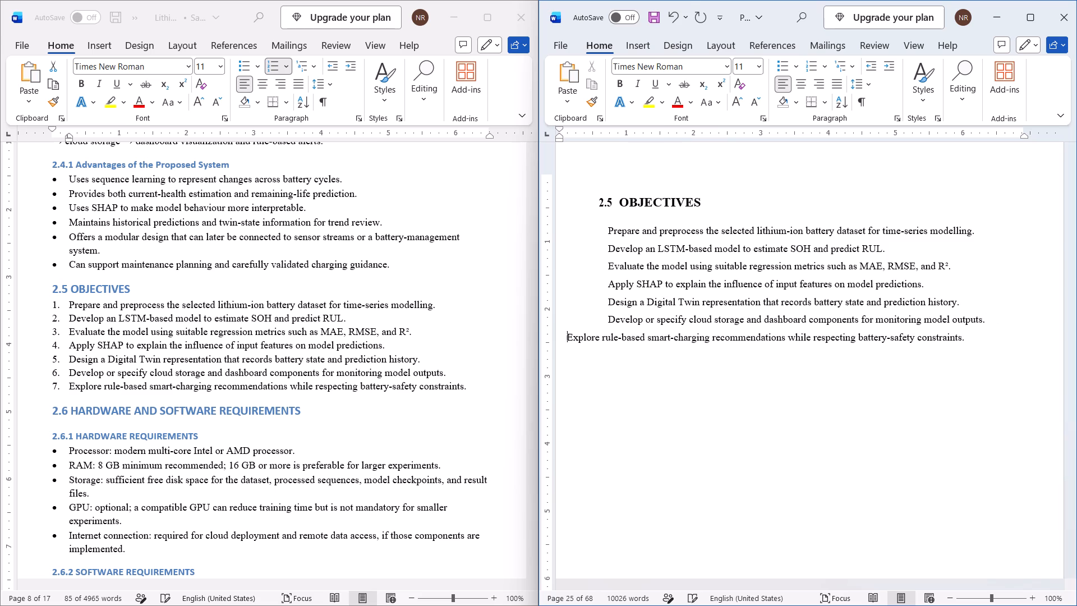
key(space)
key(space)
key(space)
key(space)
key(space)
key(space)
key(space)
key(space)
key(space)
key(space)
key(space)
key(space)
key(space)
key(space)
key(space)
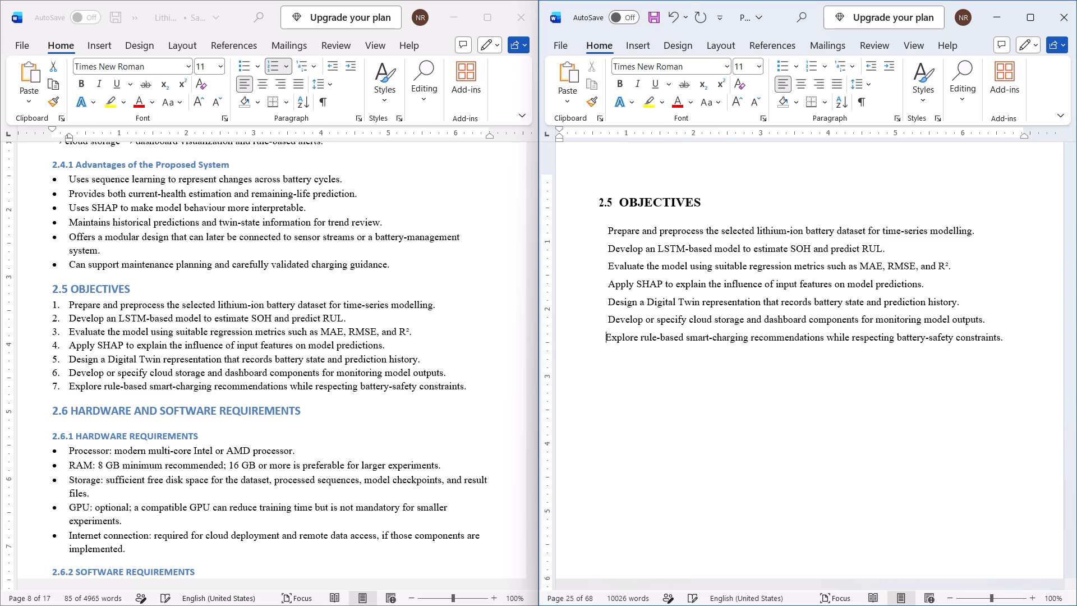
key(space)
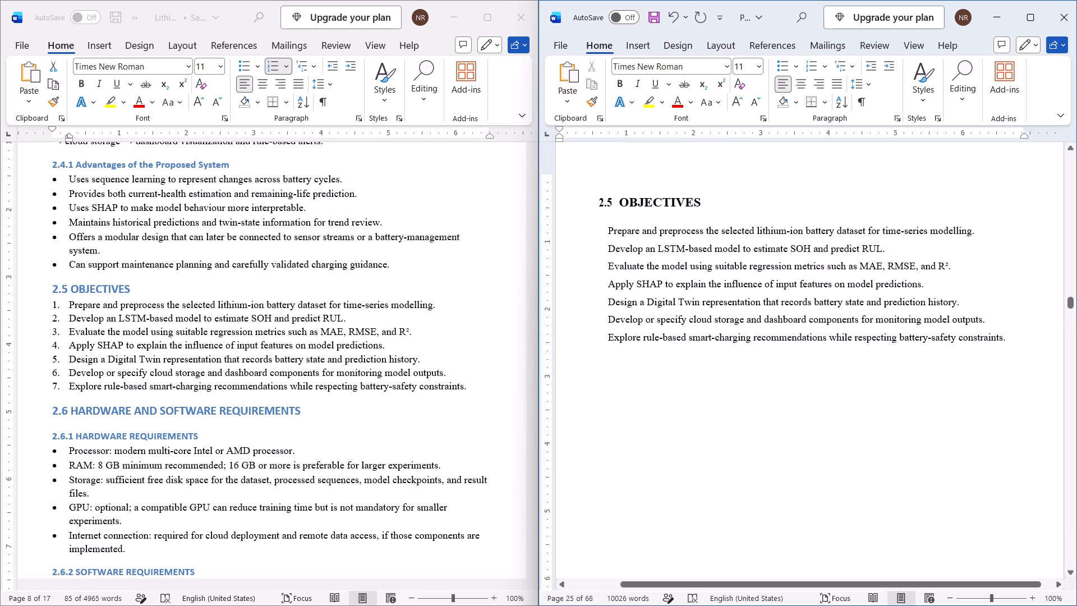
Apply solid round bullets to the seven unbulleted objectives under 2.5 OBJECTIVES.
drag(606, 234, 717, 348)
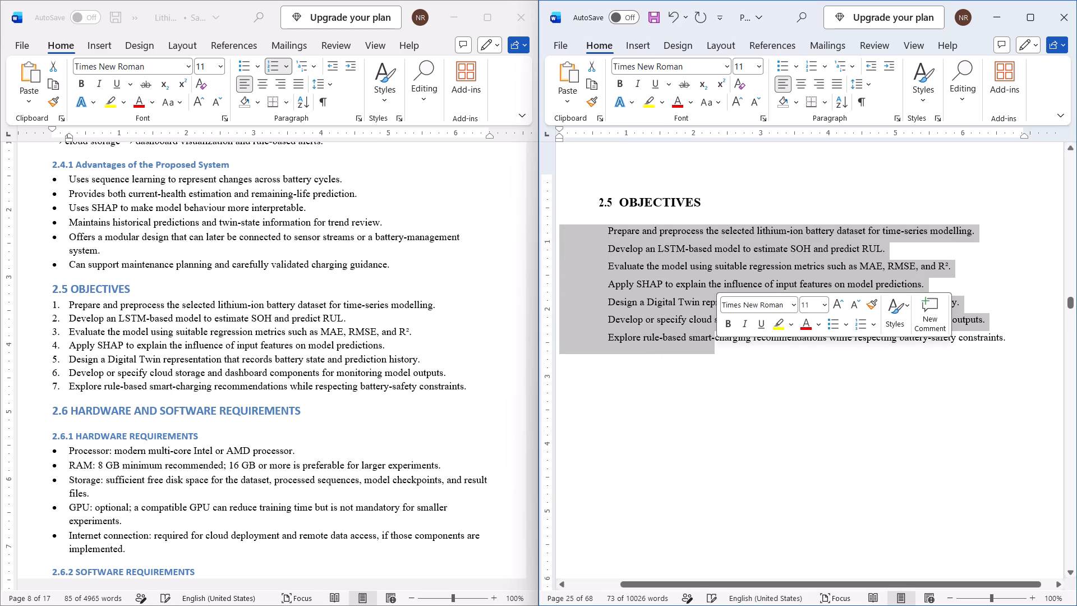
click(784, 62)
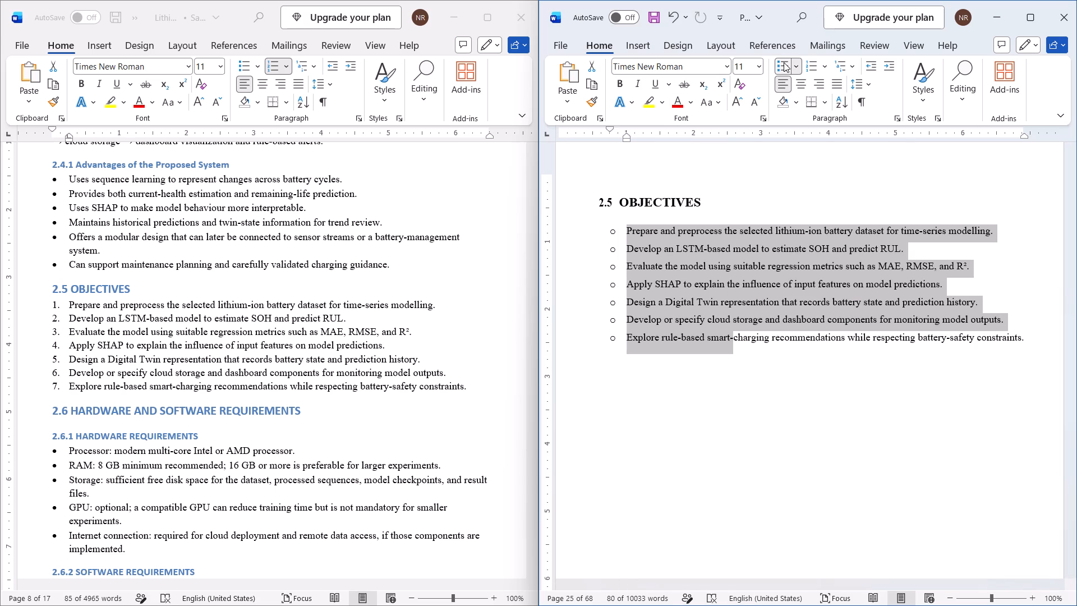
click(798, 67)
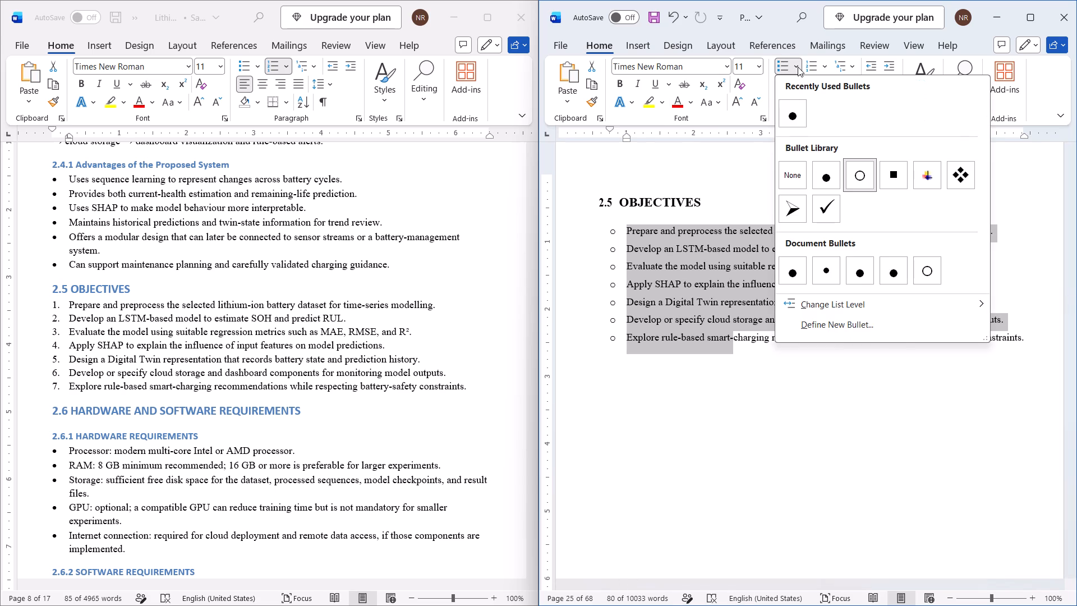
click(787, 117)
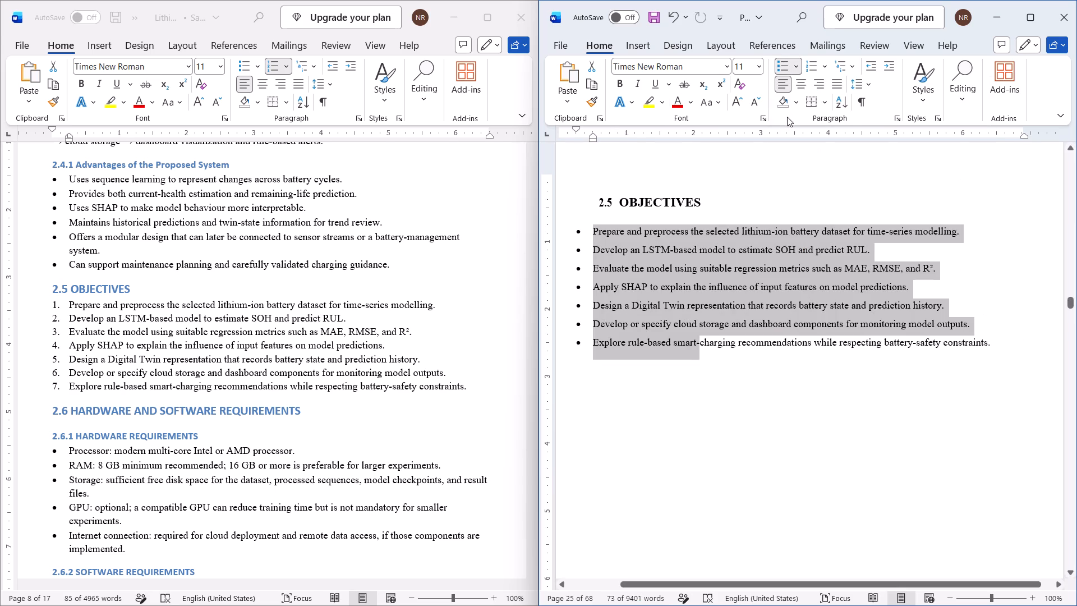
click(726, 382)
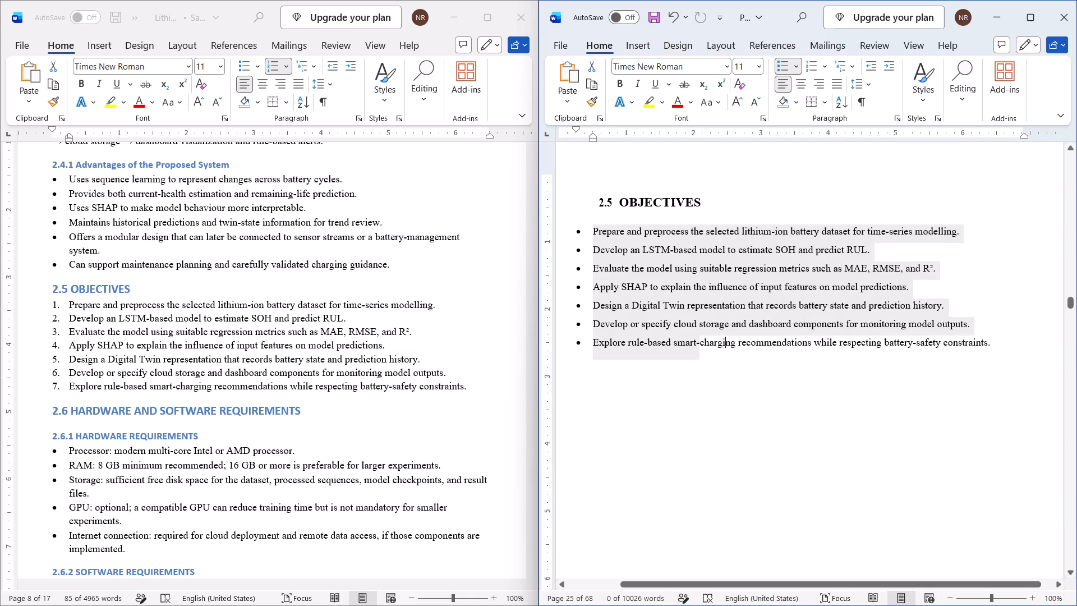
Increase the first-line indent of all seven objectives to about 0.5 inch, putting their text at about 1 inch.
click(577, 127)
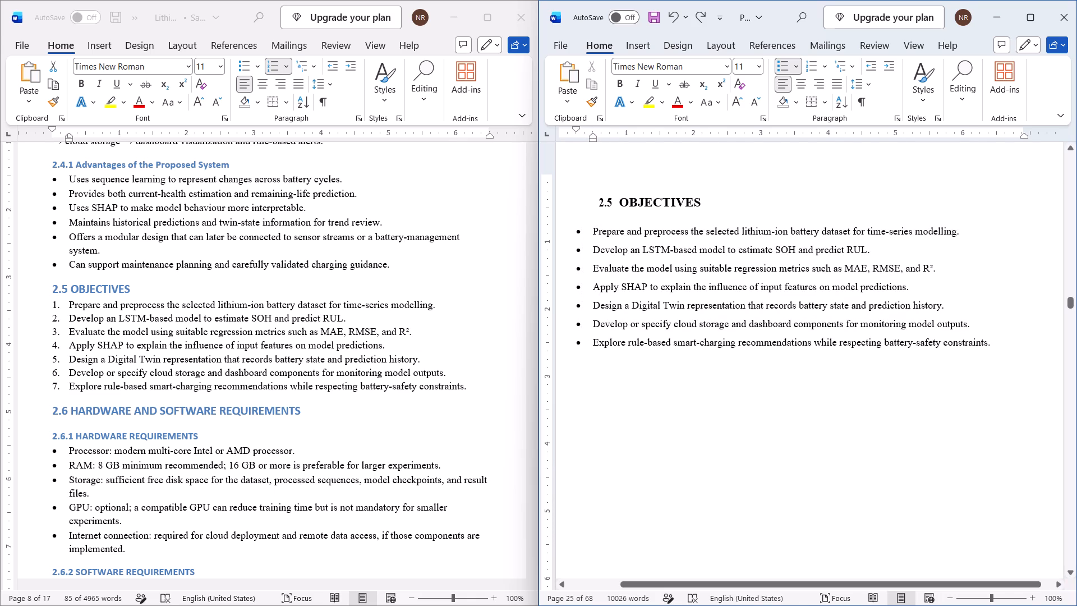
drag(595, 232, 815, 341)
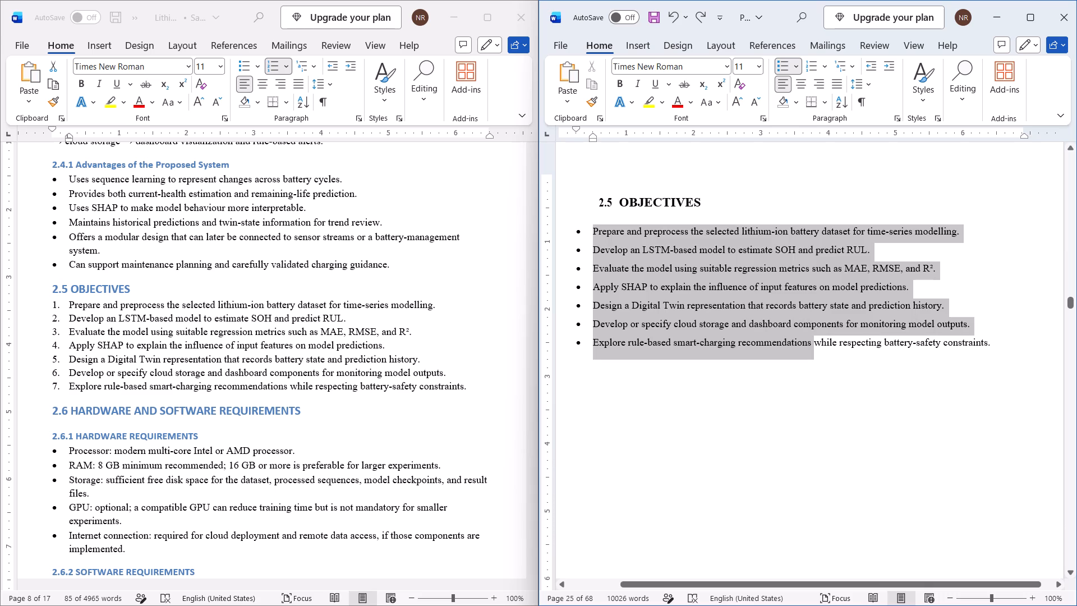
drag(815, 341, 990, 342)
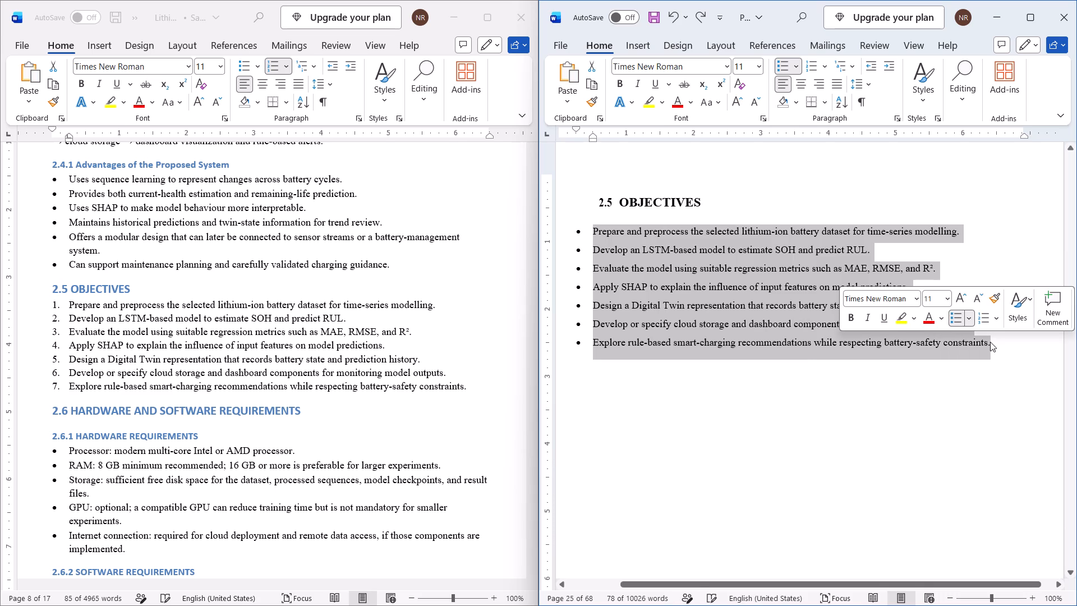
drag(577, 127, 579, 128)
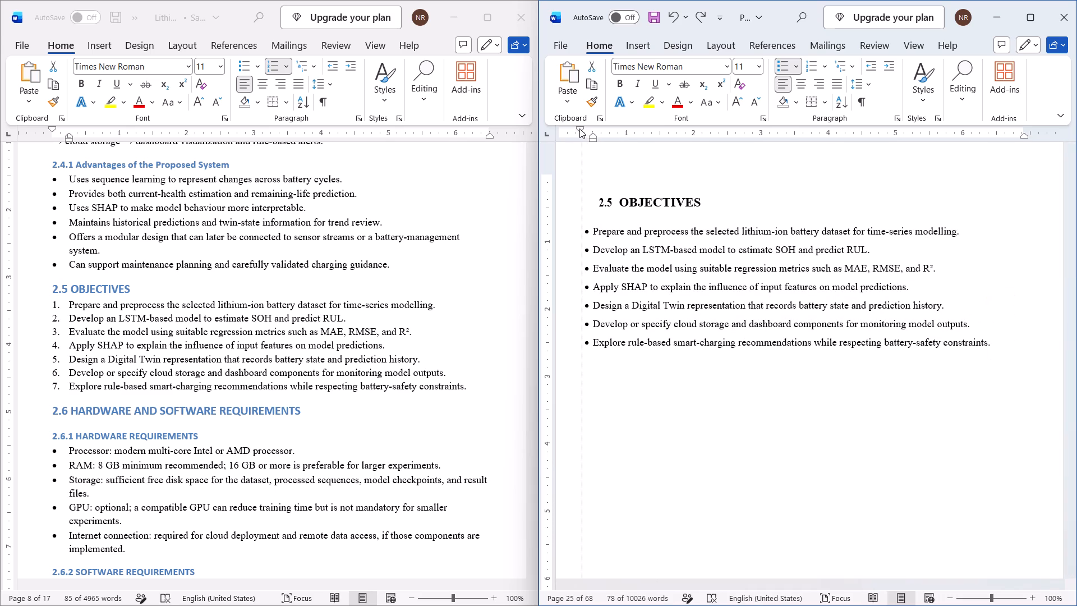
drag(579, 128, 593, 130)
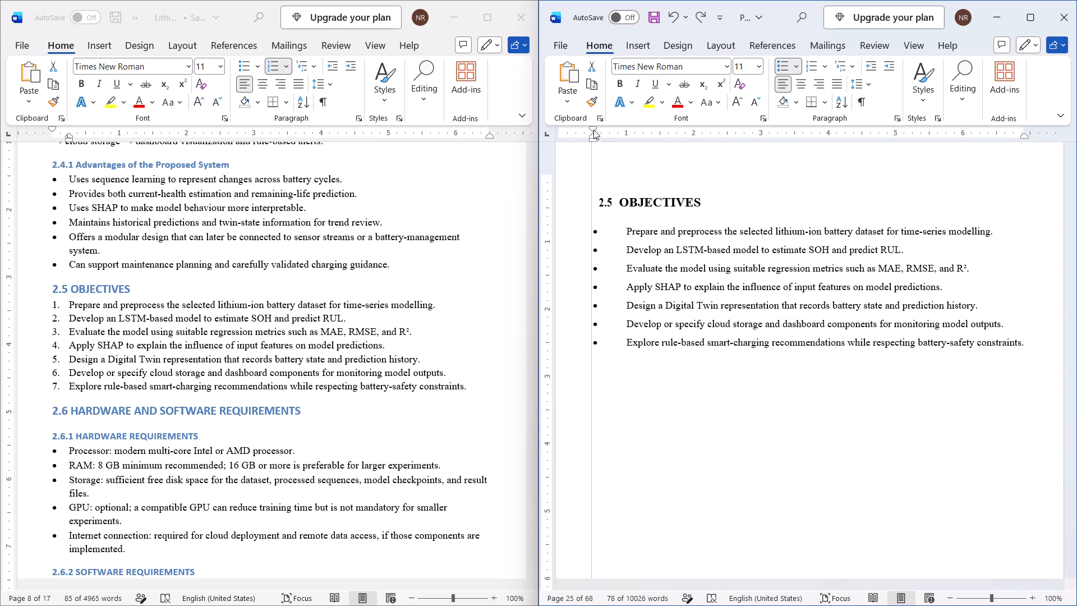
drag(593, 130, 593, 131)
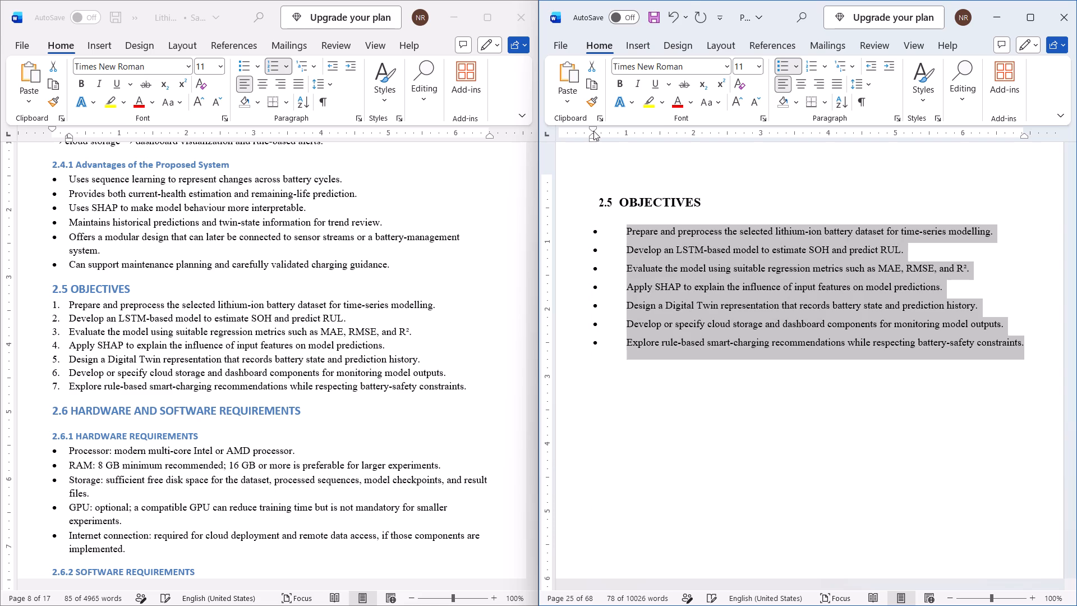
Compare the bullets, indents and right text edge of the 2.5 OBJECTIVES list with the advantages list on the preceding page.
click(693, 384)
scroll(693, 384, up, 1)
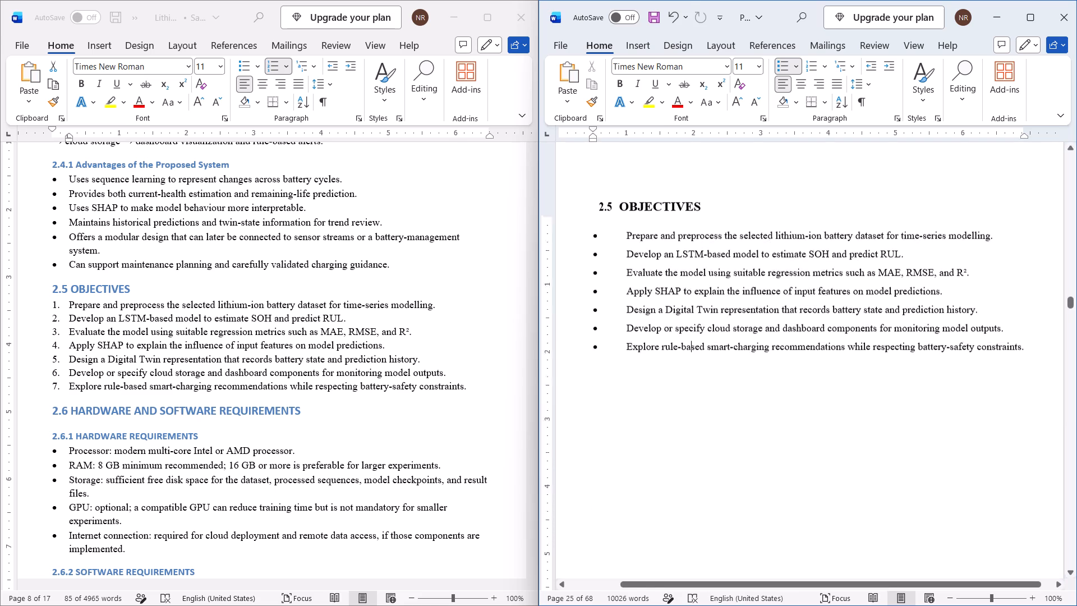
scroll(693, 384, up, 2)
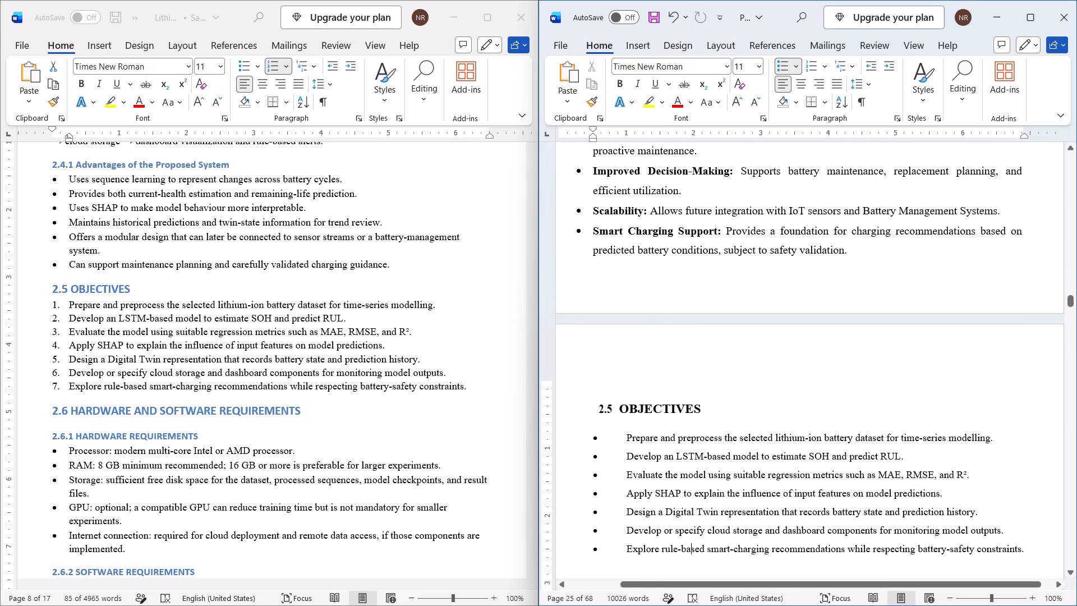
scroll(653, 377, up, 1)
scroll(653, 377, down, 1)
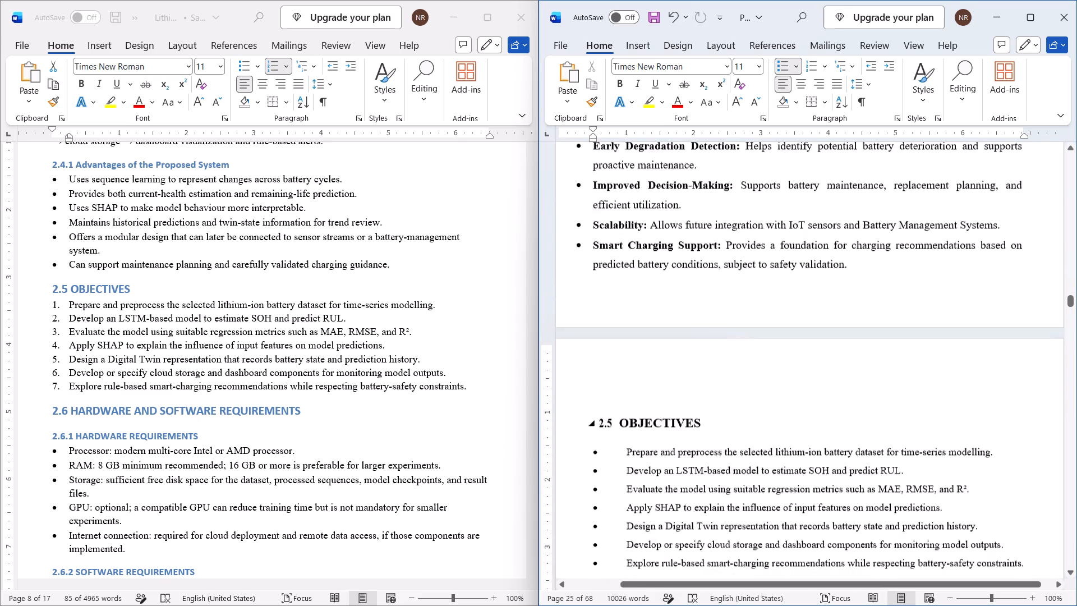
scroll(653, 377, down, 1)
scroll(896, 411, up, 1)
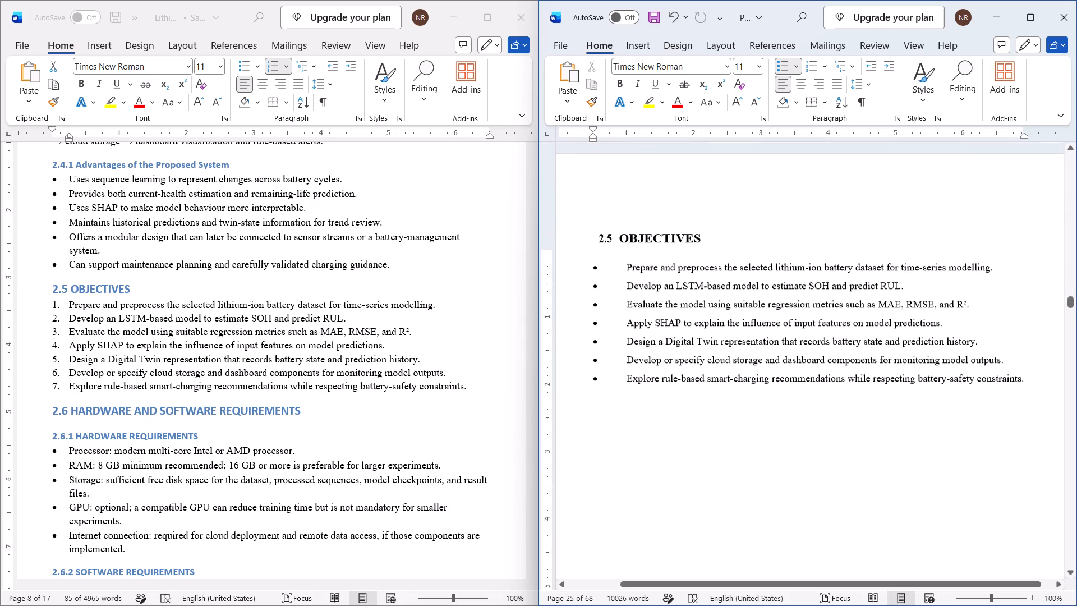
scroll(896, 411, up, 2)
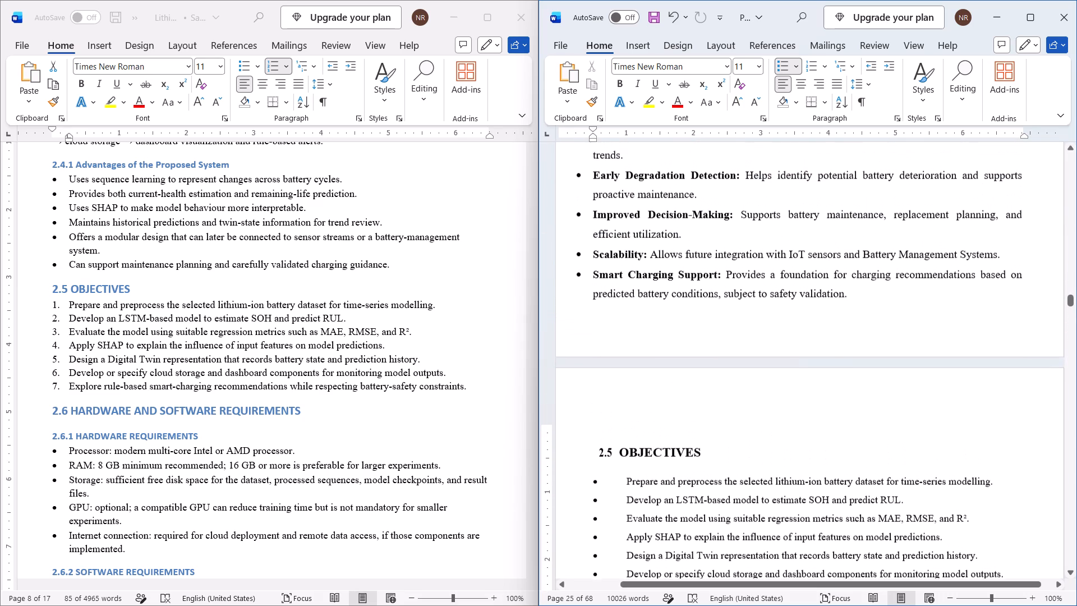
scroll(896, 411, down, 1)
scroll(970, 354, down, 1)
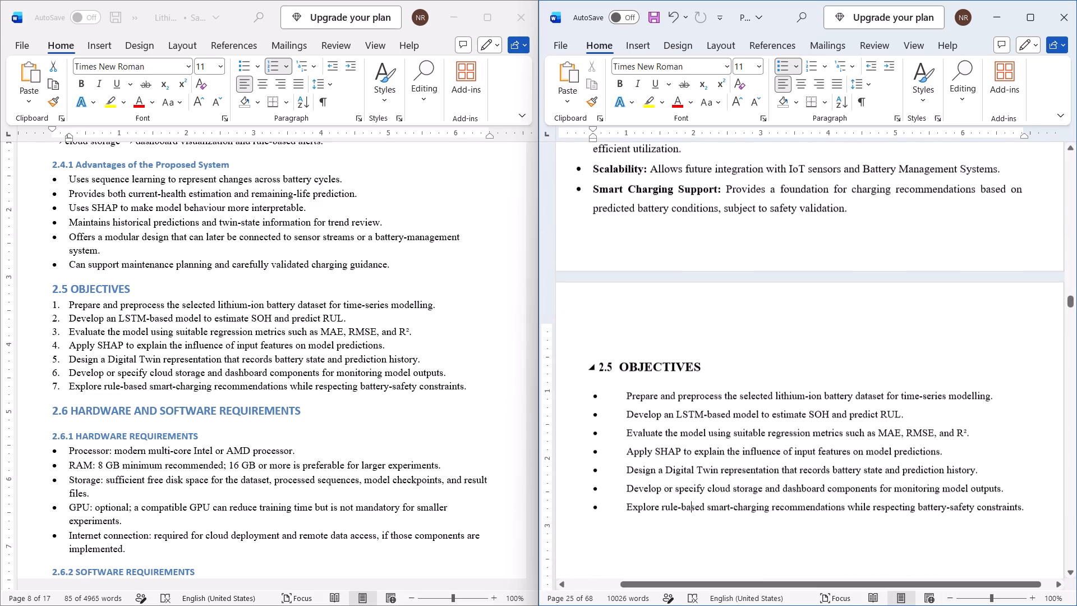
scroll(970, 354, down, 1)
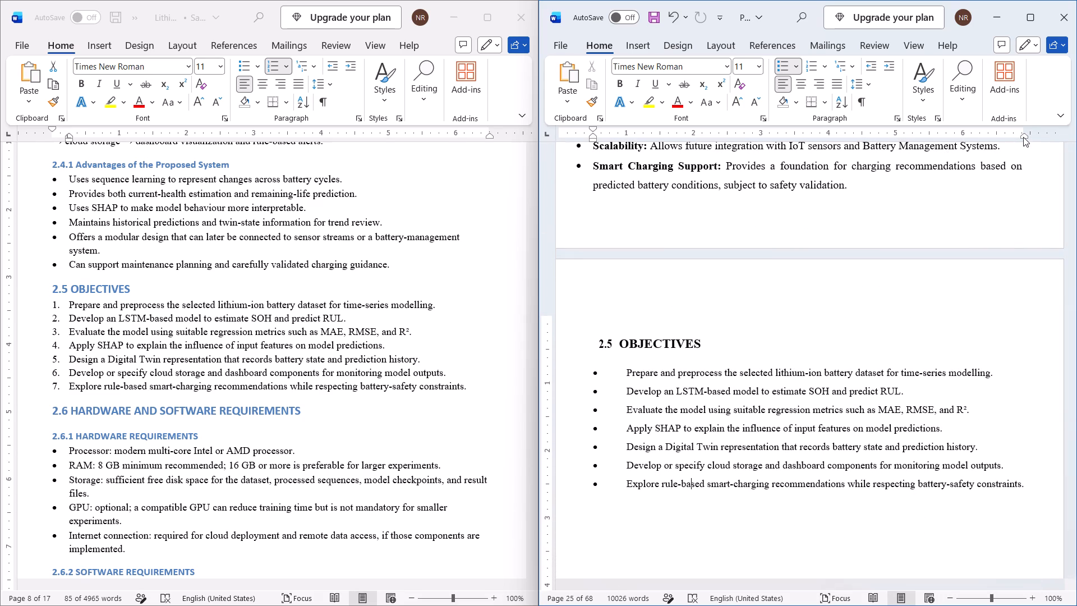
Move the seventh objective's right indent slightly inward to match the right edge of the advantages text above.
click(1023, 137)
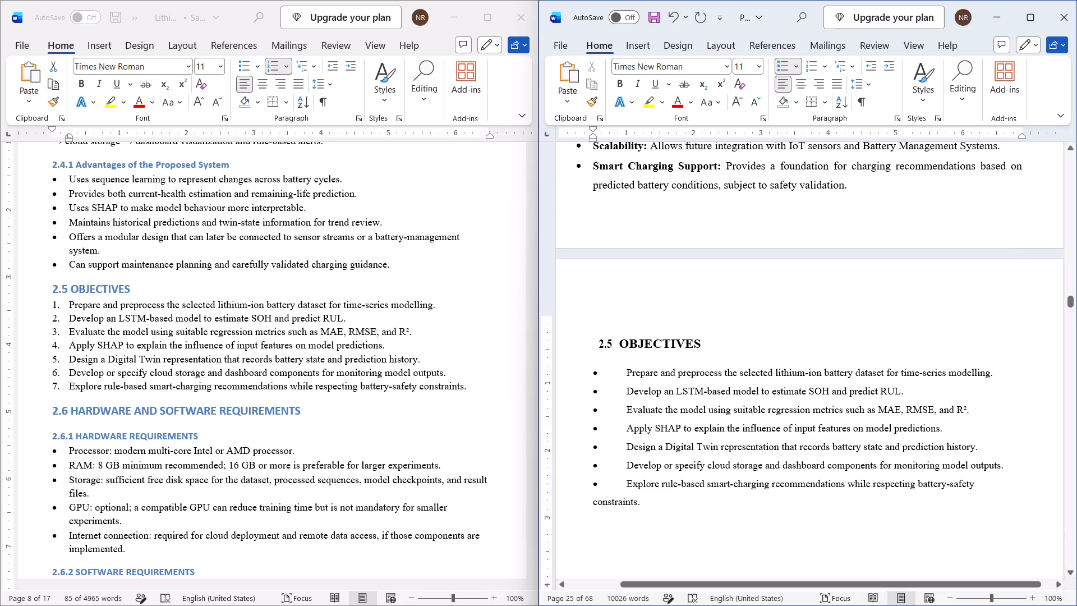
Try to indent the wrapped word "constraints." of the seventh objective with spaces to align it with the text above.
click(595, 507)
key(space)
key(space)
key(space)
key(space)
key(space)
key(space)
key(space)
key(space)
key(space)
key(space)
key(space)
key(space)
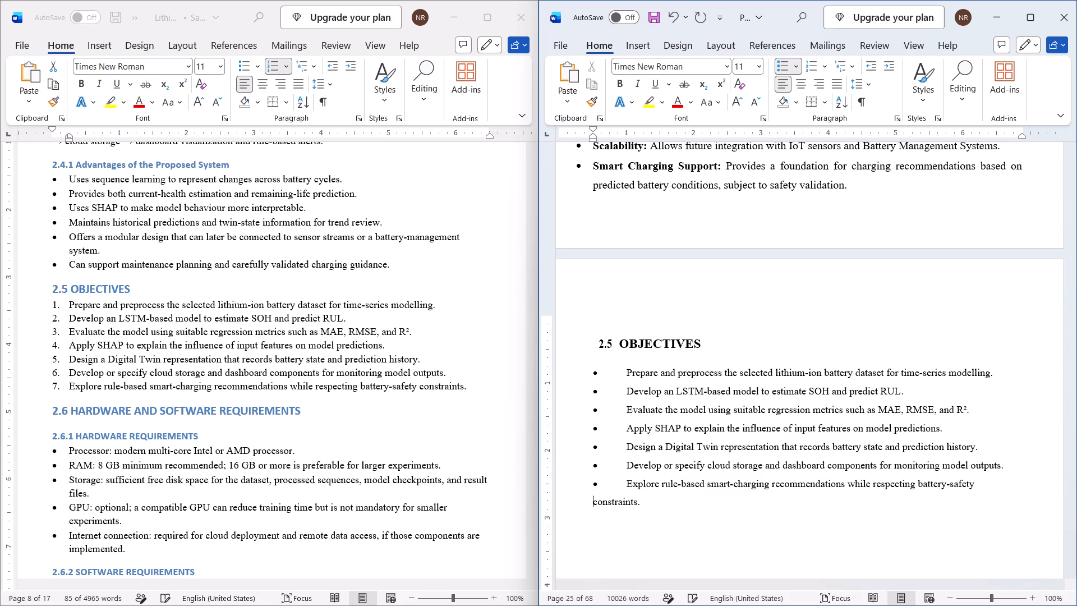
key(space)
scroll(595, 507, down, 1)
key(space)
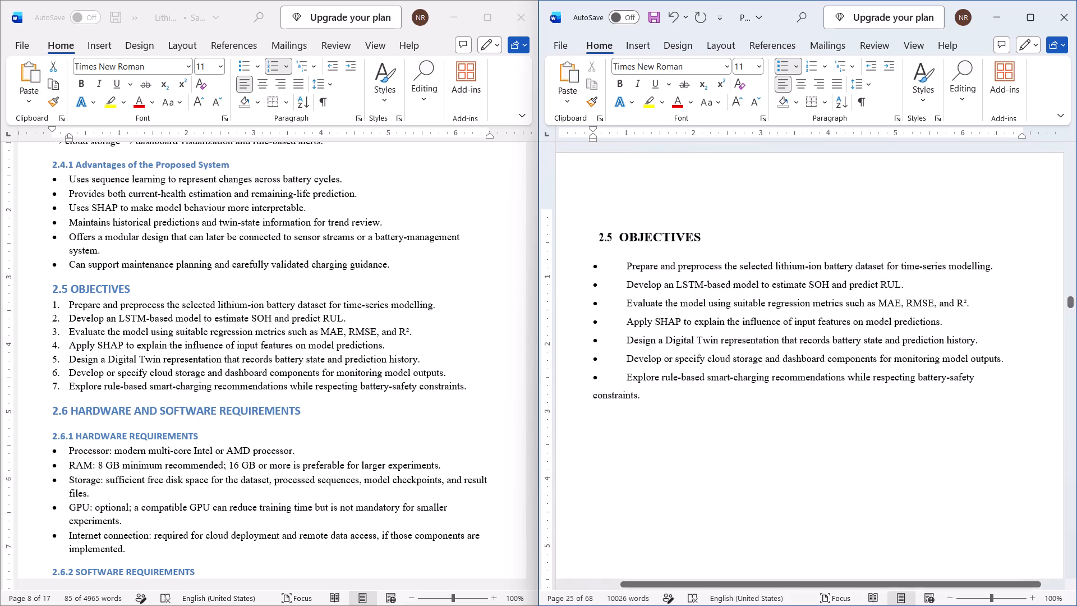
key(space)
key(space)
key(space)
key(BackSpace)
key(BackSpace)
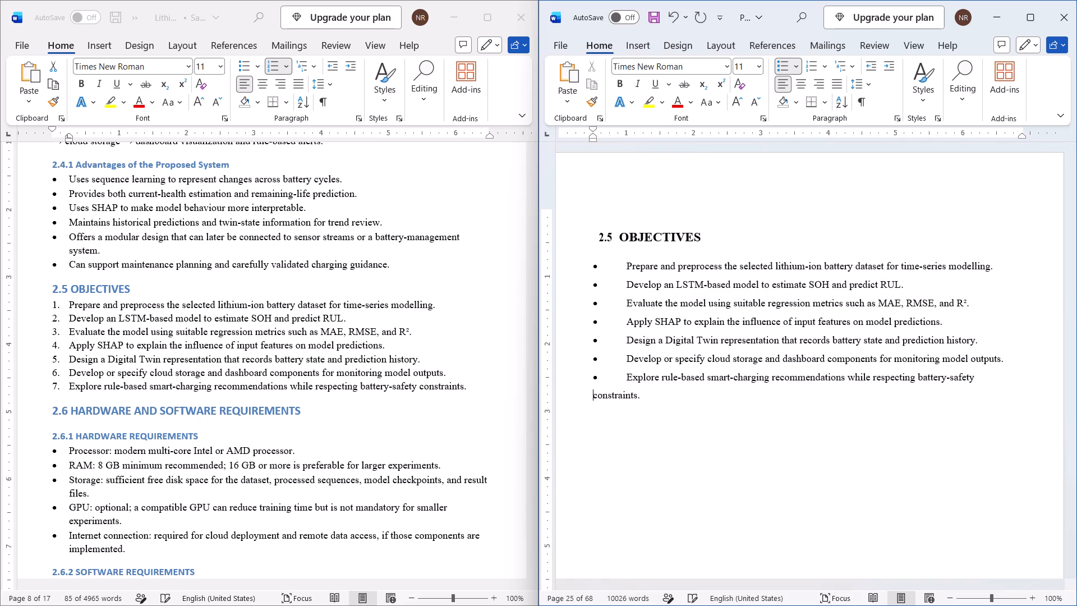
key(BackSpace)
key(space)
key(space)
key(space)
key(space)
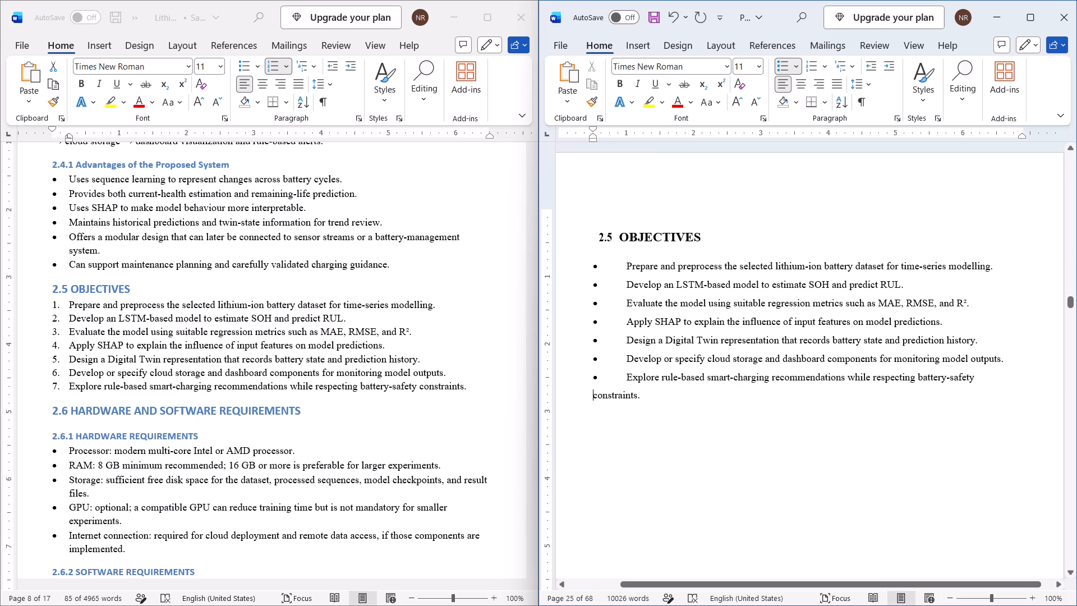
Examine section 2.6 on hardware and software requirements in the report and the corresponding section in the source document.
scroll(661, 433, down, 2)
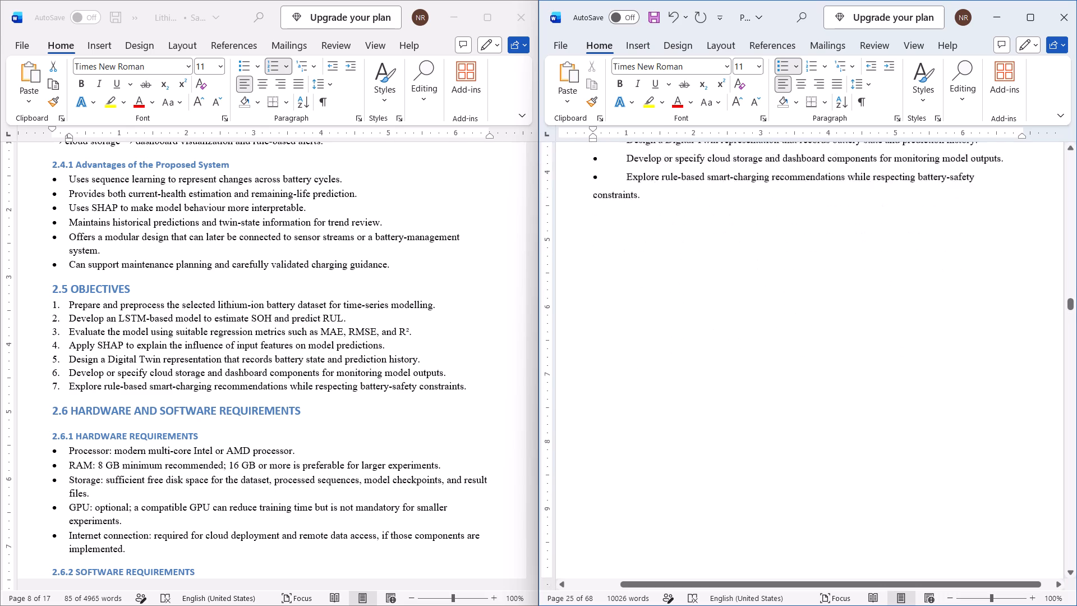
scroll(661, 433, down, 2)
scroll(661, 433, up, 1)
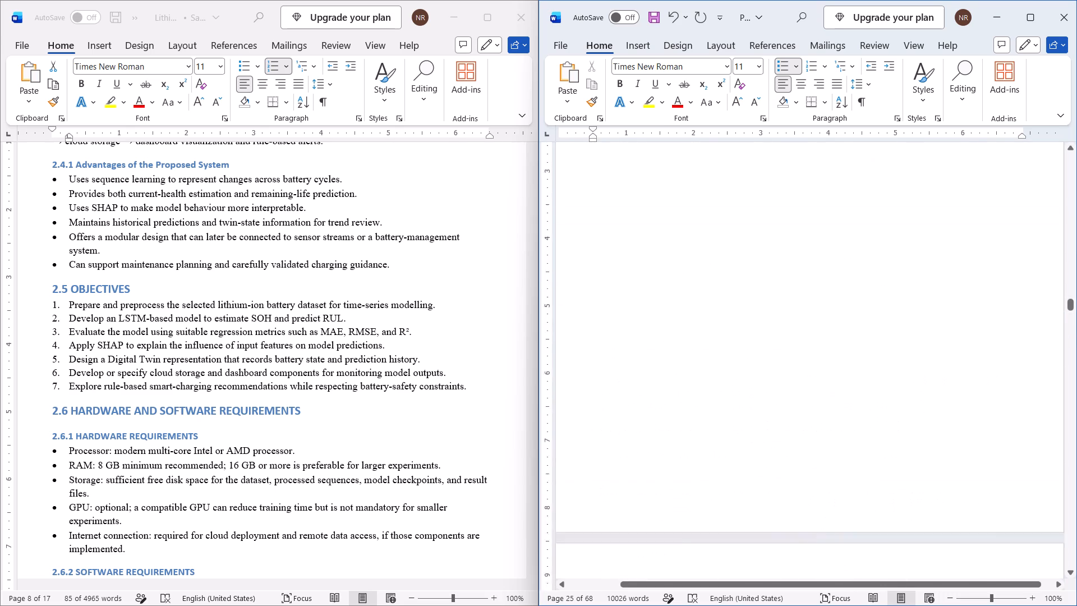
scroll(661, 433, up, 1)
scroll(661, 433, down, 1)
scroll(661, 433, up, 1)
scroll(661, 433, down, 1)
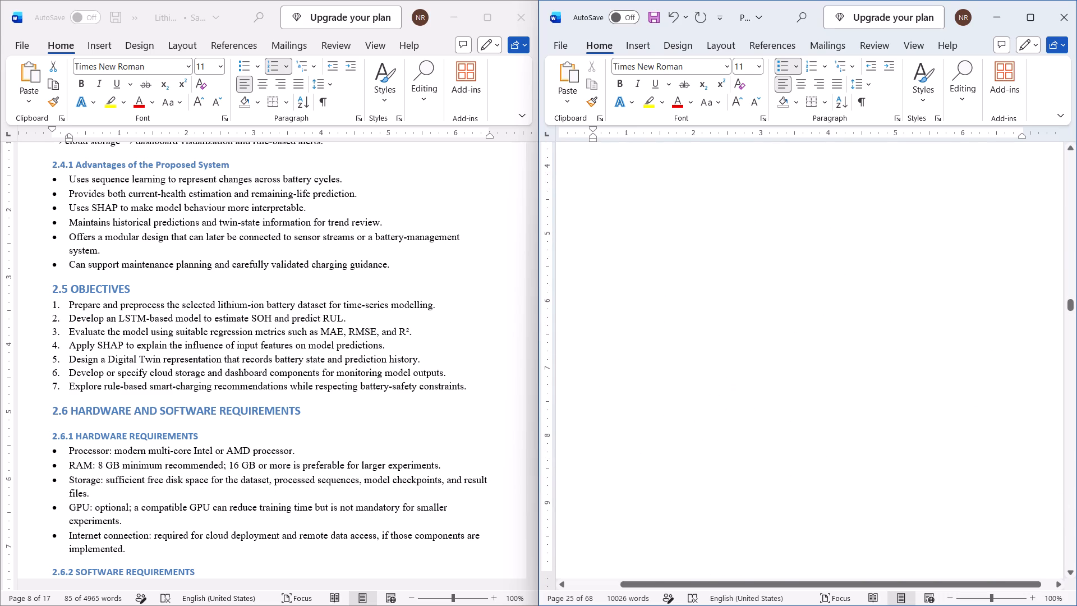
scroll(661, 433, down, 1)
scroll(661, 433, up, 2)
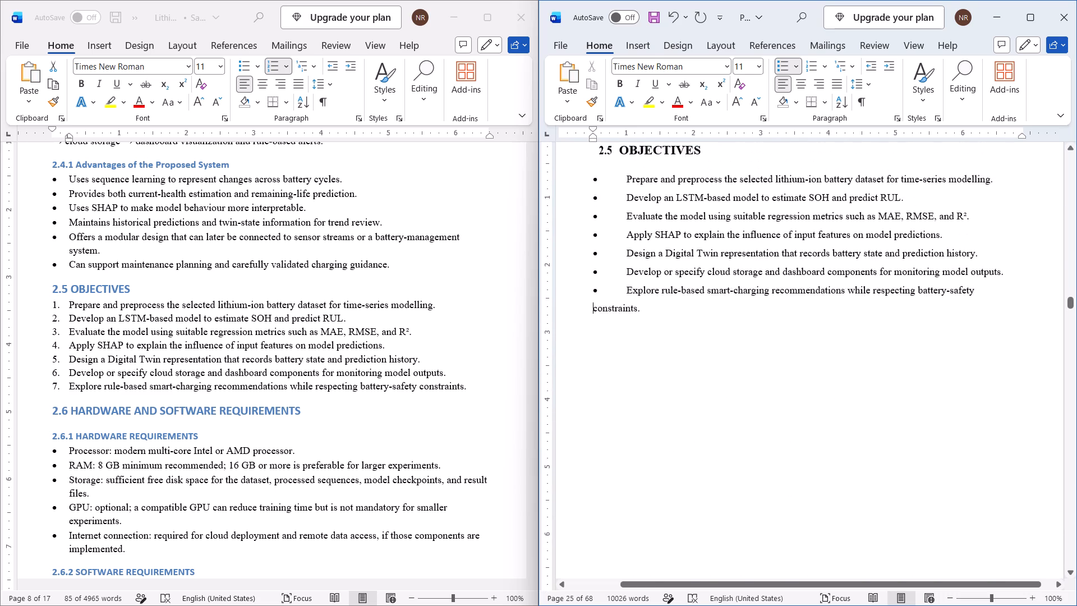
scroll(661, 433, down, 3)
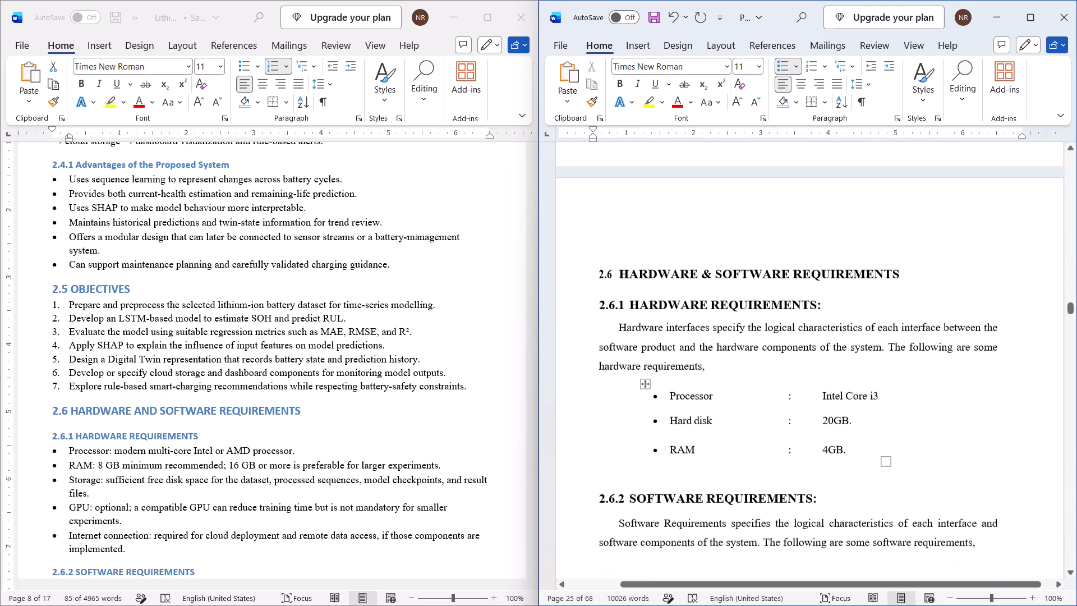
scroll(661, 433, down, 3)
scroll(342, 472, down, 1)
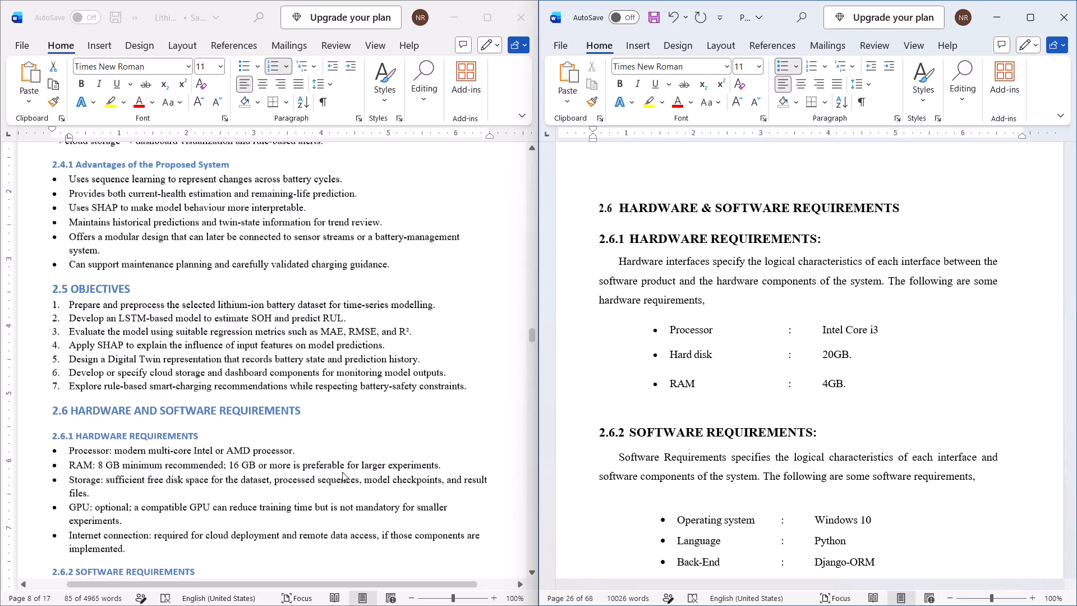
scroll(342, 472, down, 2)
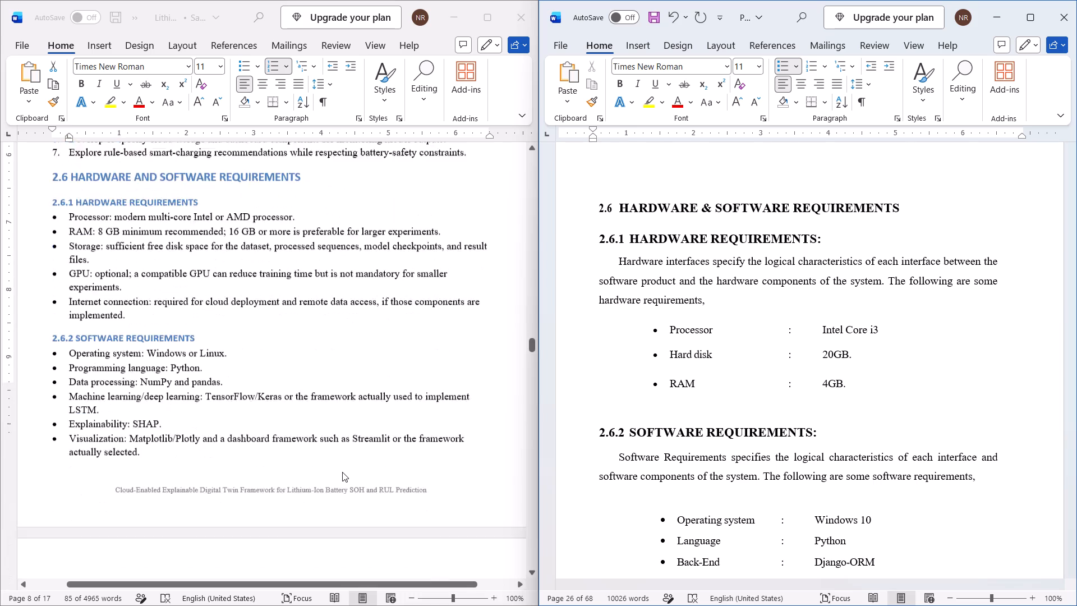
scroll(342, 472, up, 1)
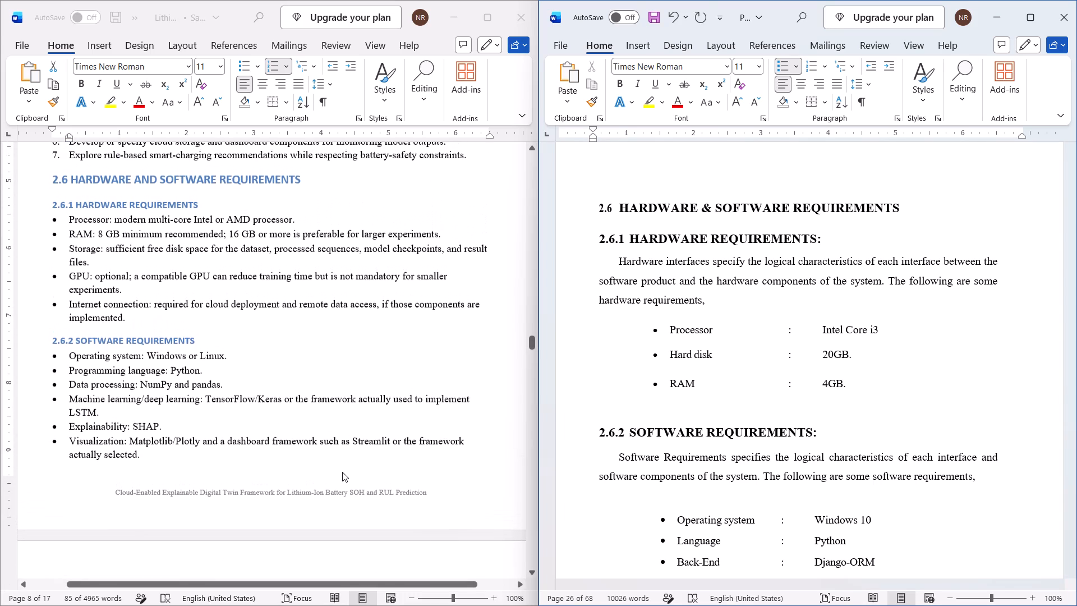
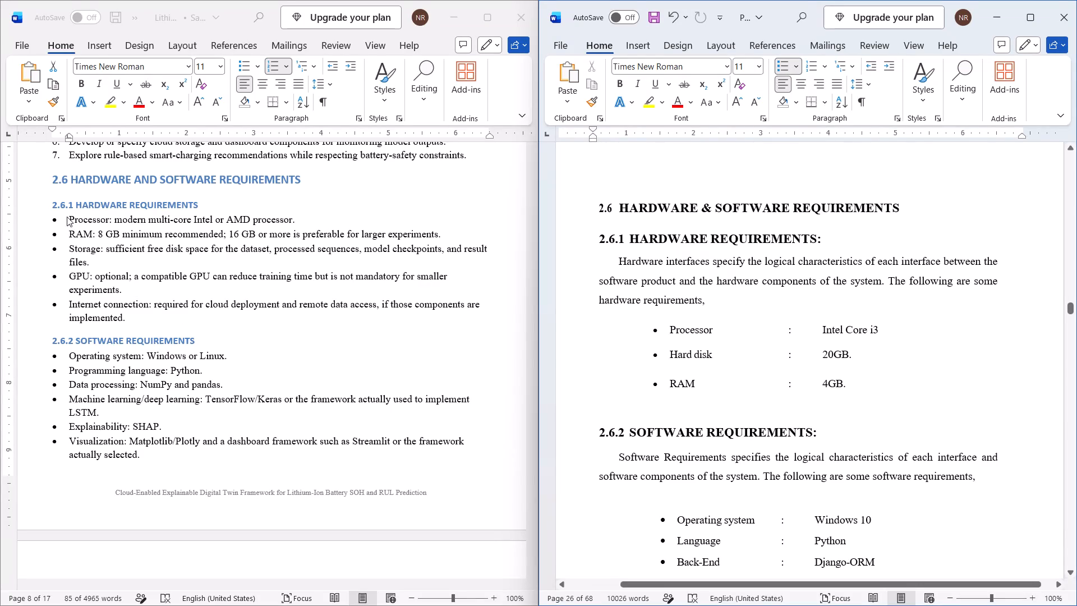
Replace the report's 2.6.1 hardware introduction and specification table with the five hardware requirement bullets copied from the source document.
drag(67, 217, 102, 259)
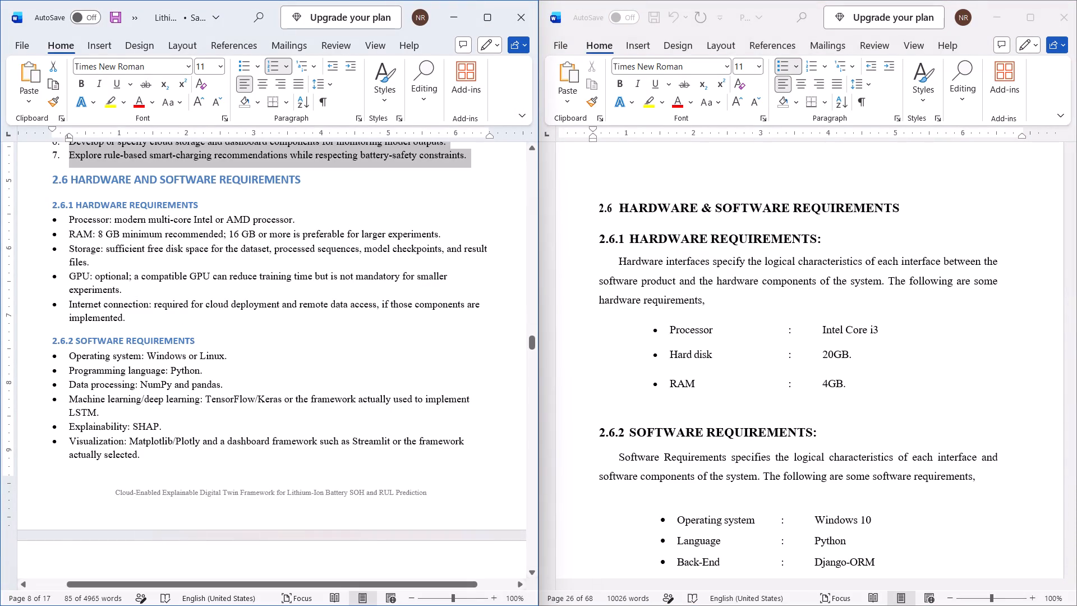
drag(68, 222, 137, 313)
key(ctrl+c)
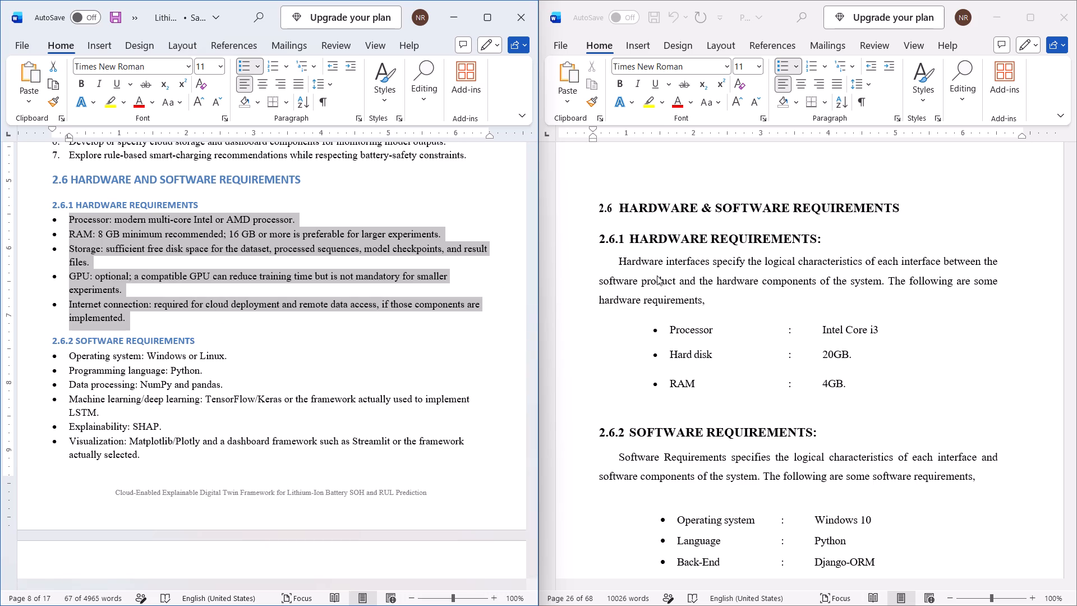
drag(618, 260, 641, 280)
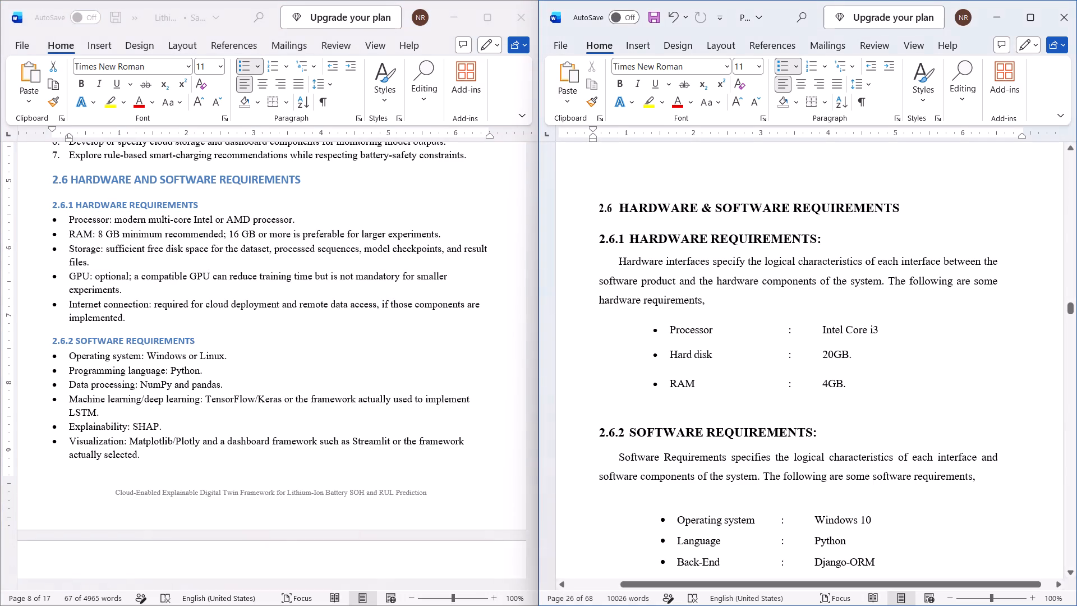
drag(641, 280, 721, 347)
drag(850, 386, 793, 352)
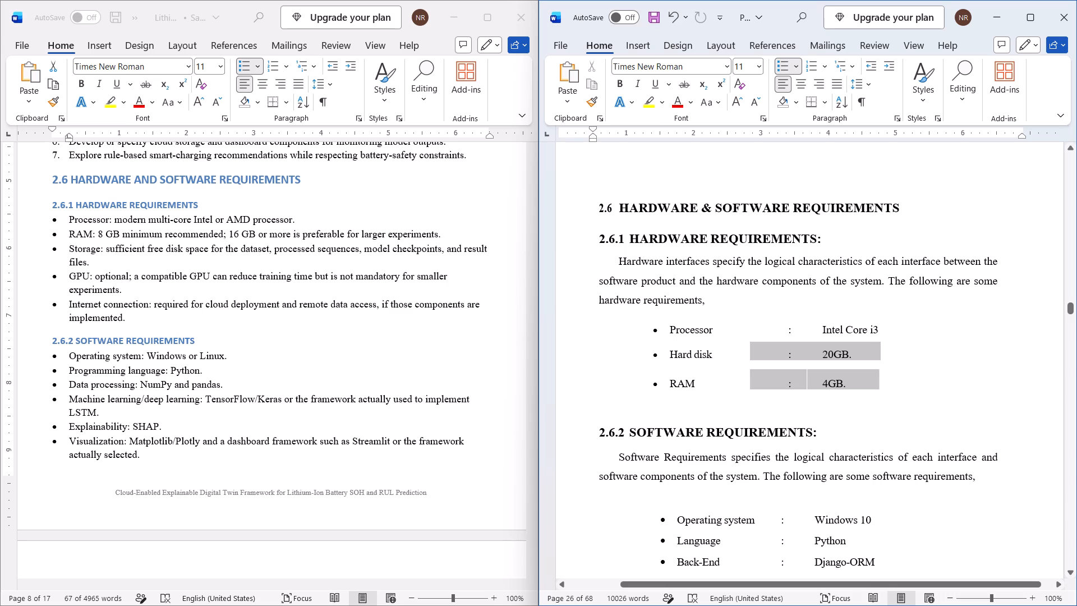
drag(793, 352, 621, 270)
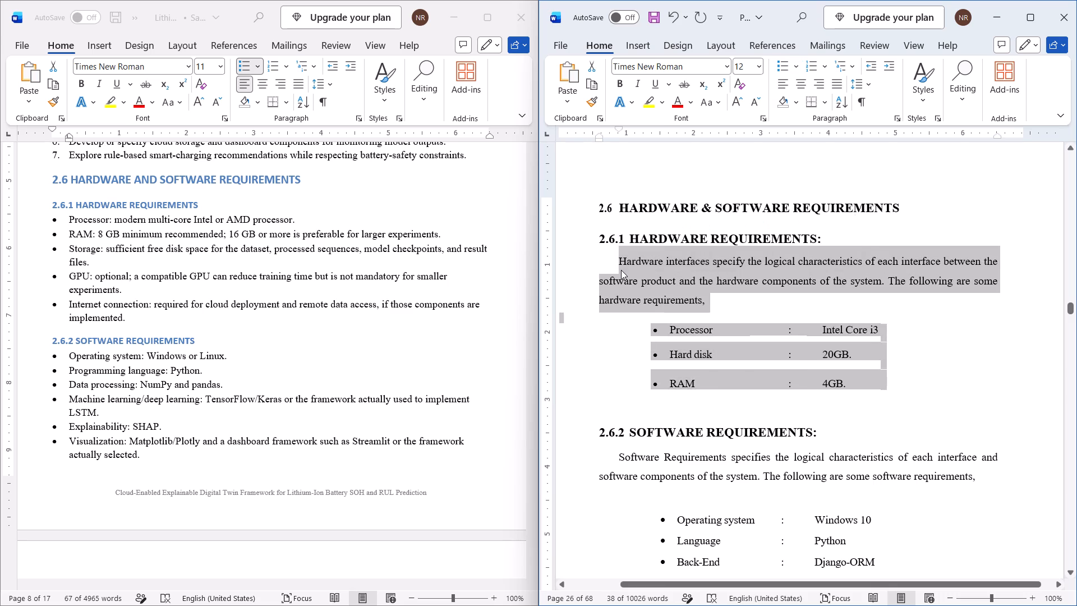
key(ctrl+v)
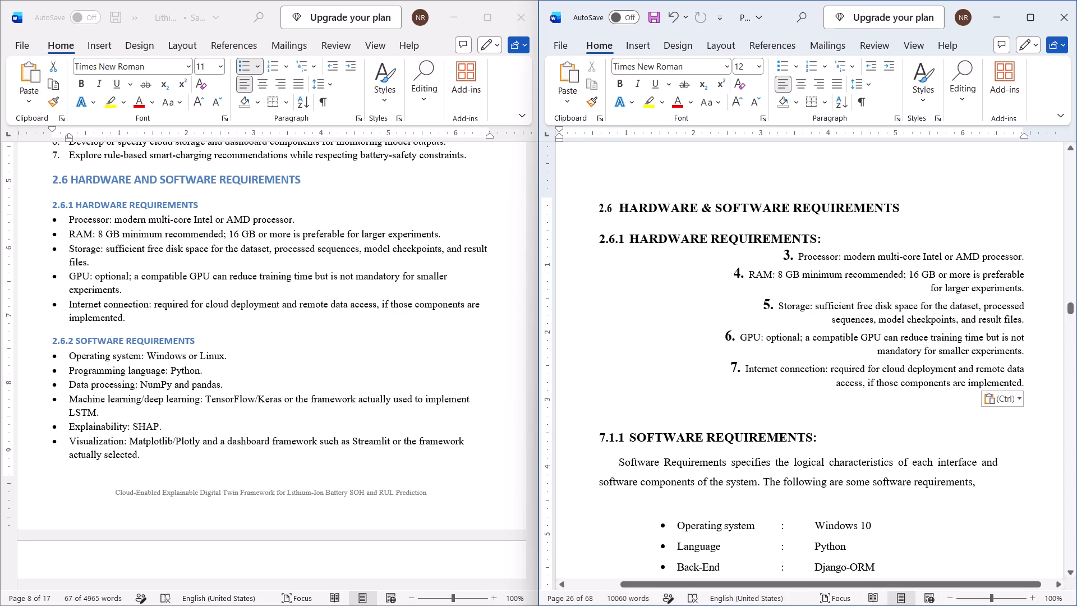
Remove the automatic numbering from each of the five pasted hardware requirement items under 2.6.1.
click(799, 255)
key(BackSpace)
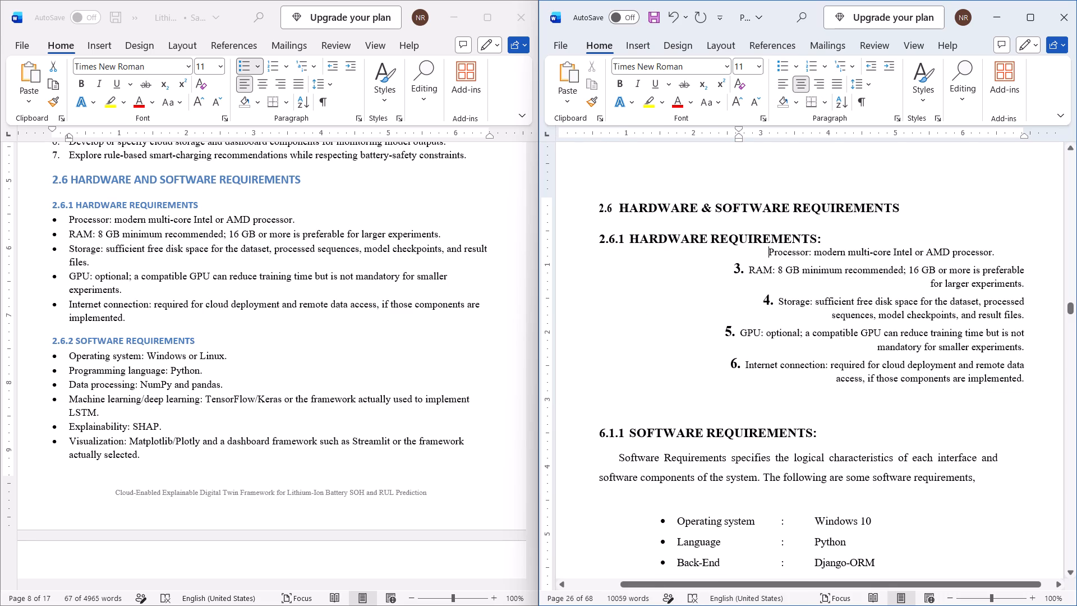
click(746, 268)
key(BackSpace)
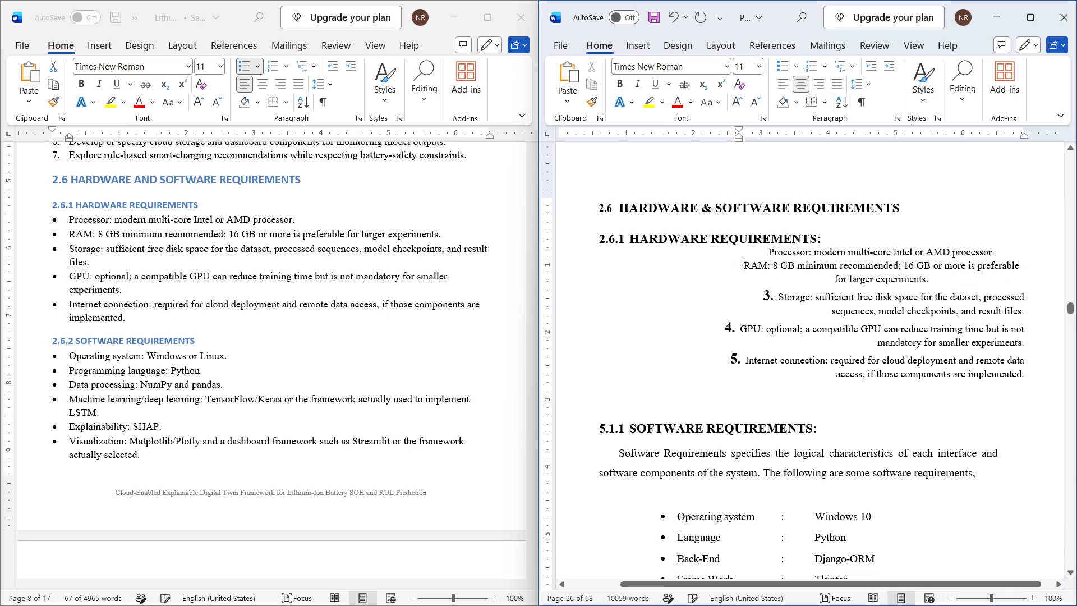
click(781, 292)
key(Left)
key(BackSpace)
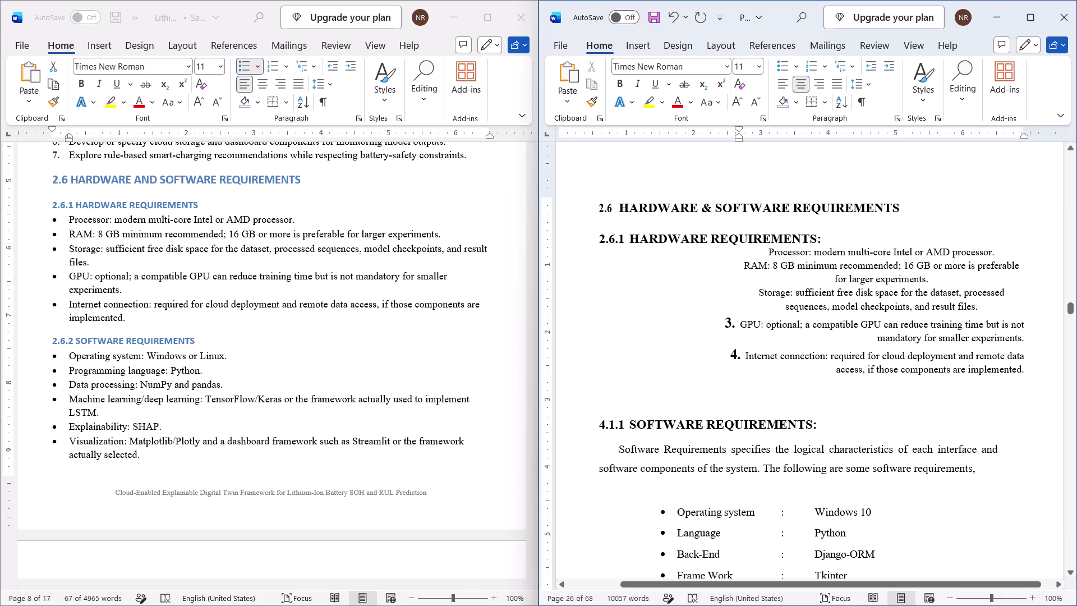
click(736, 326)
key(BackSpace)
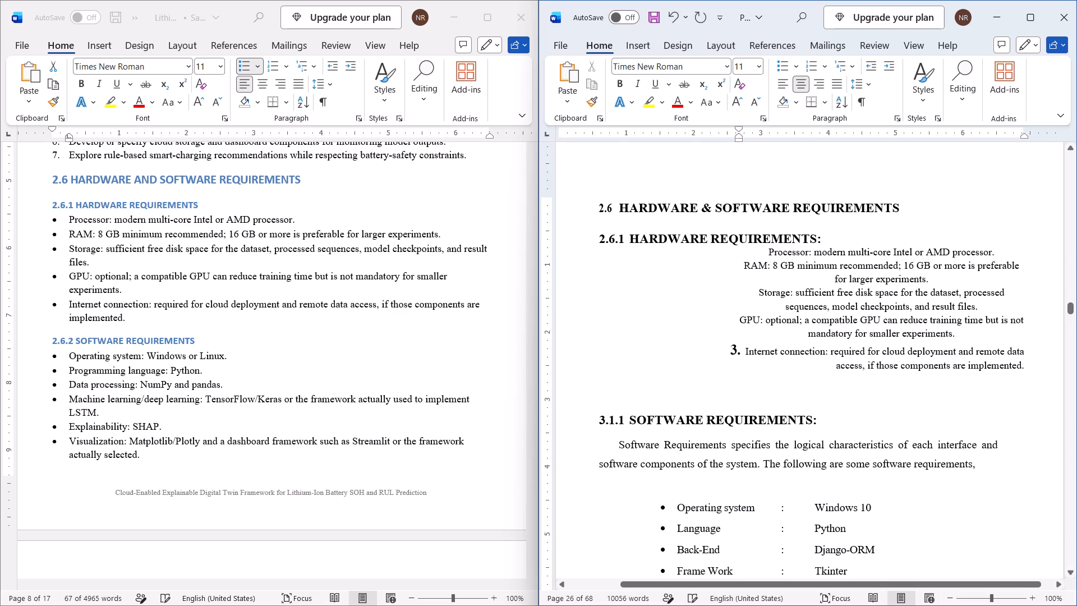
click(742, 358)
key(BackSpace)
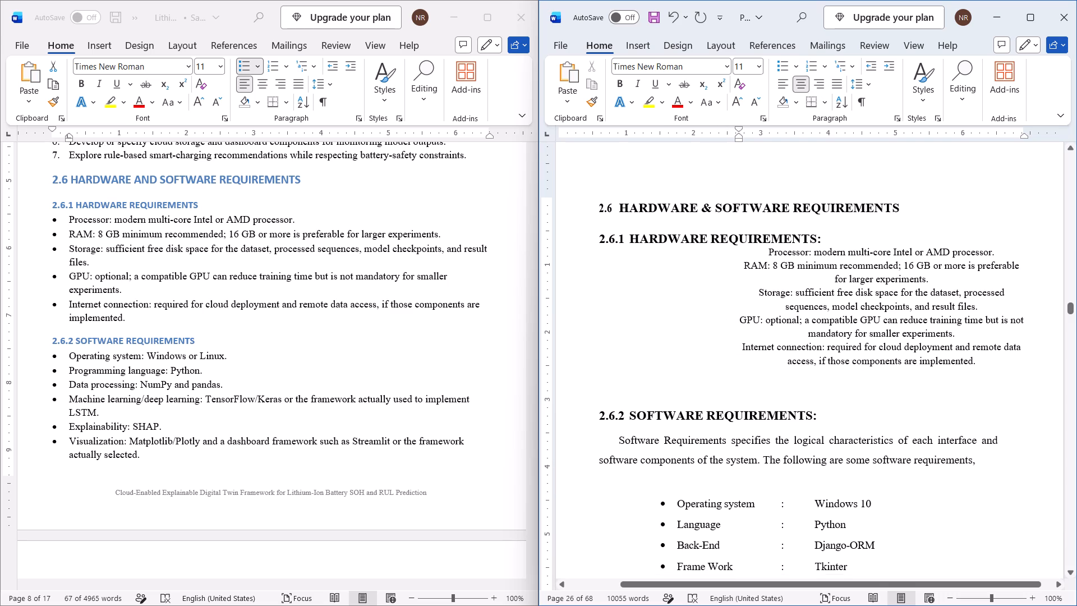
Move the left indent of the five hardware requirement paragraphs back to the heading's left edge and justify their text.
drag(768, 254, 869, 351)
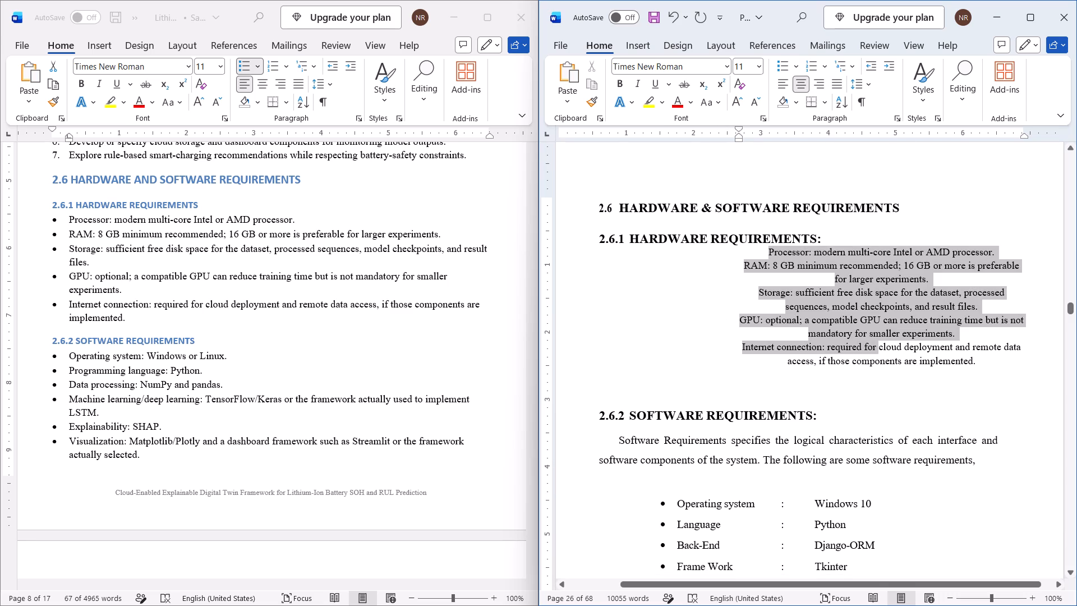
drag(869, 351, 1005, 364)
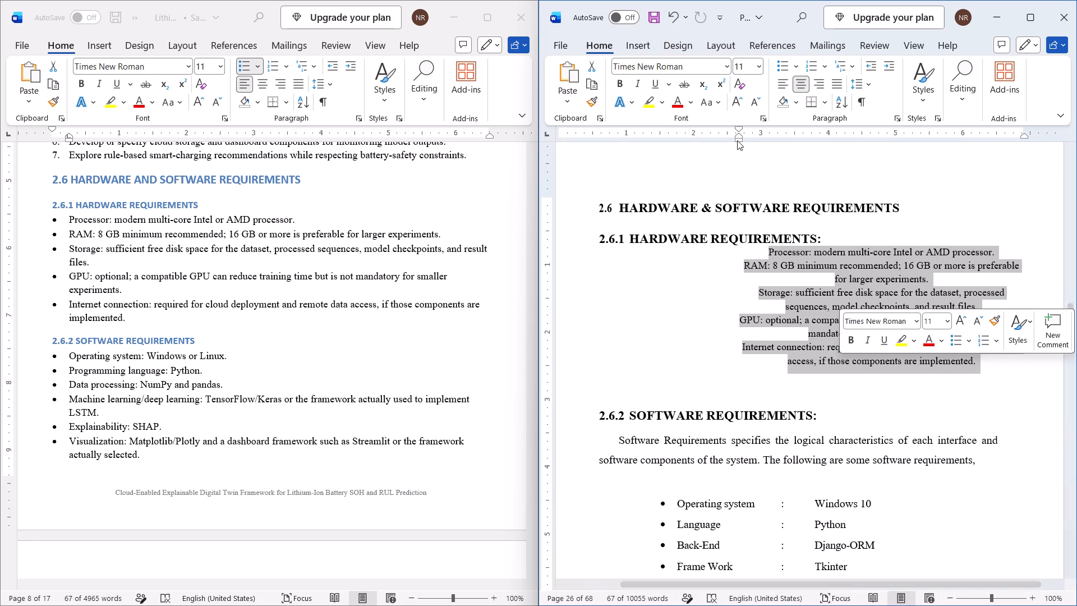
drag(738, 138, 659, 137)
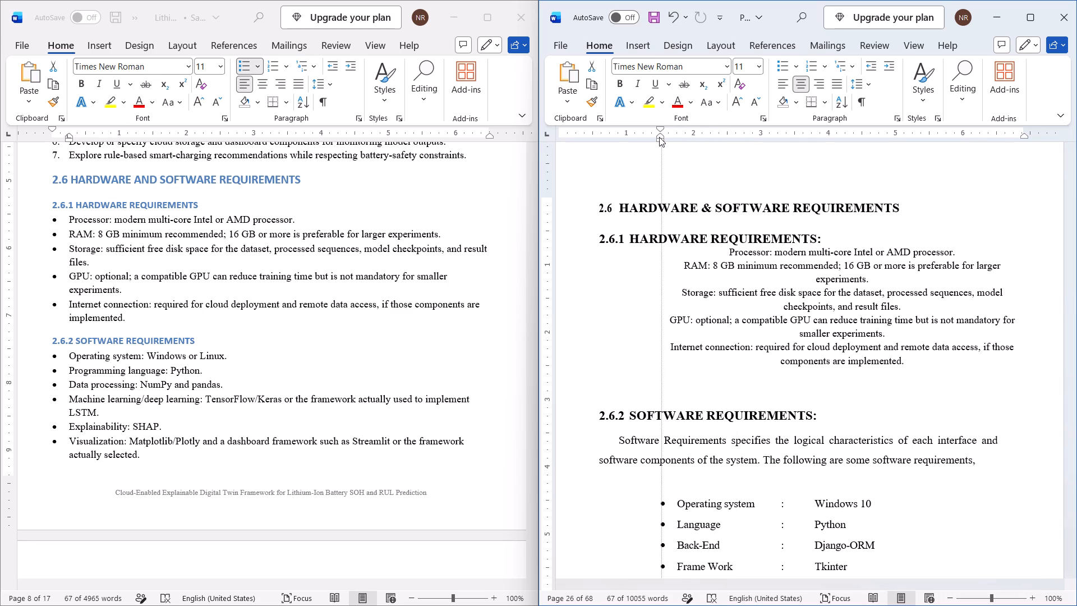
drag(659, 137, 589, 139)
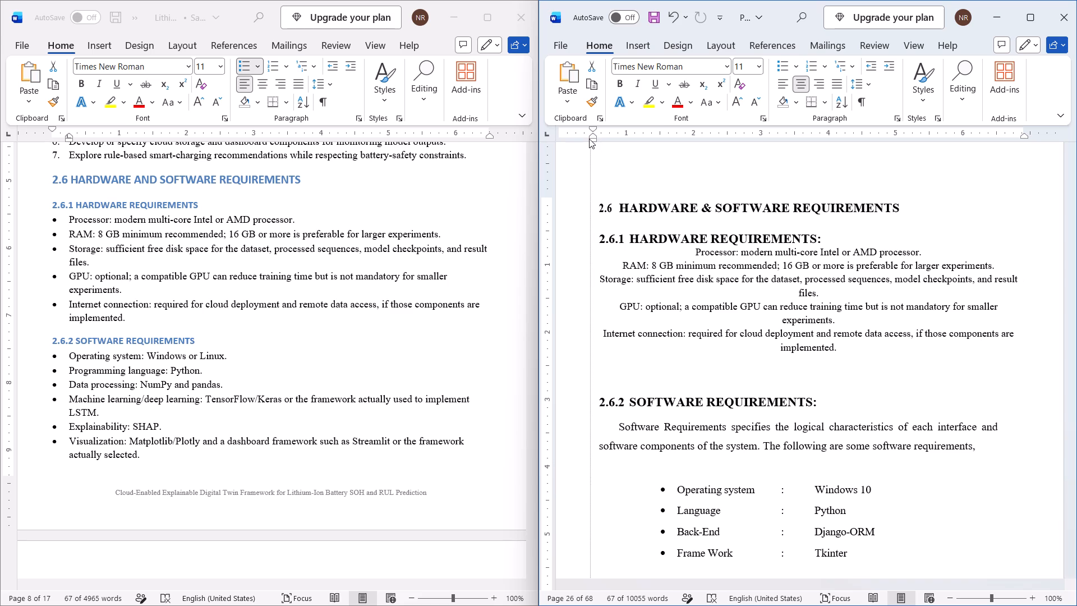
drag(589, 139, 596, 141)
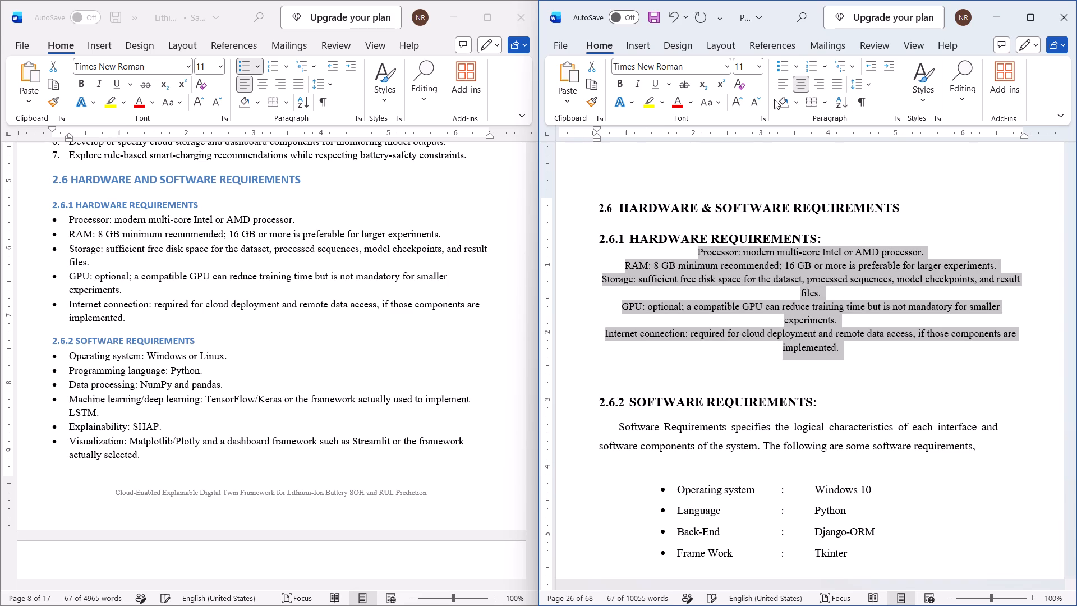
click(834, 82)
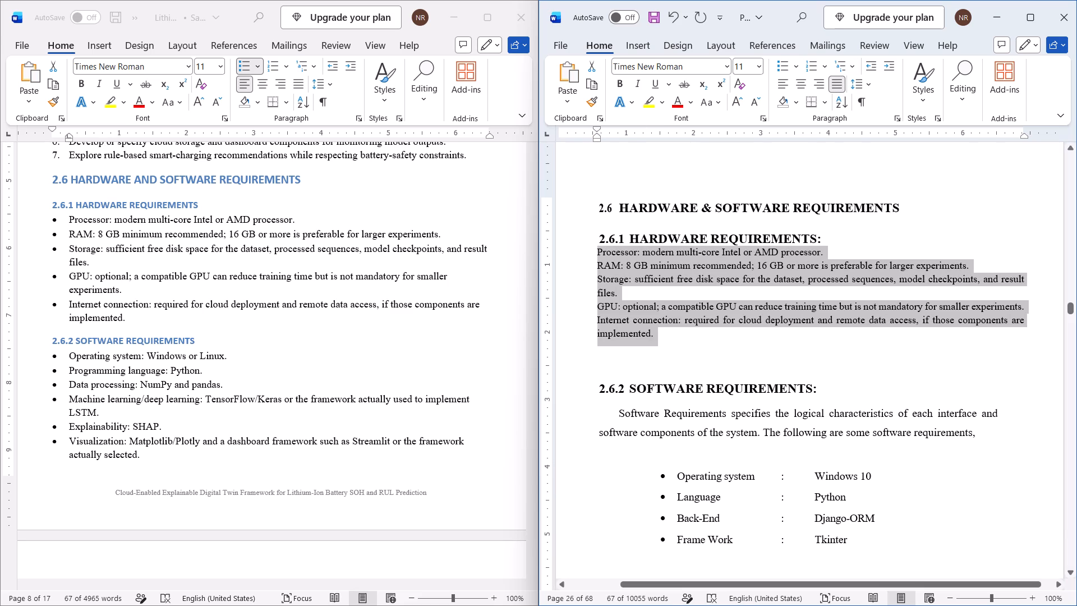
Pull the right indent of the hardware requirement paragraphs inward to match the right edge of the objectives list on the preceding page.
drag(1023, 137, 1015, 137)
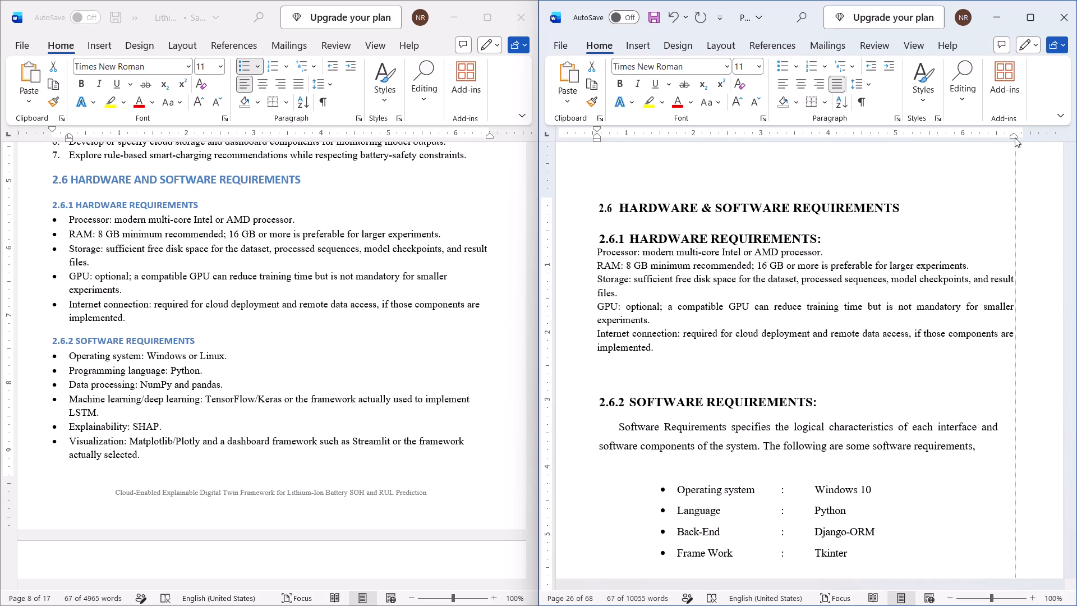
drag(1015, 137, 1001, 141)
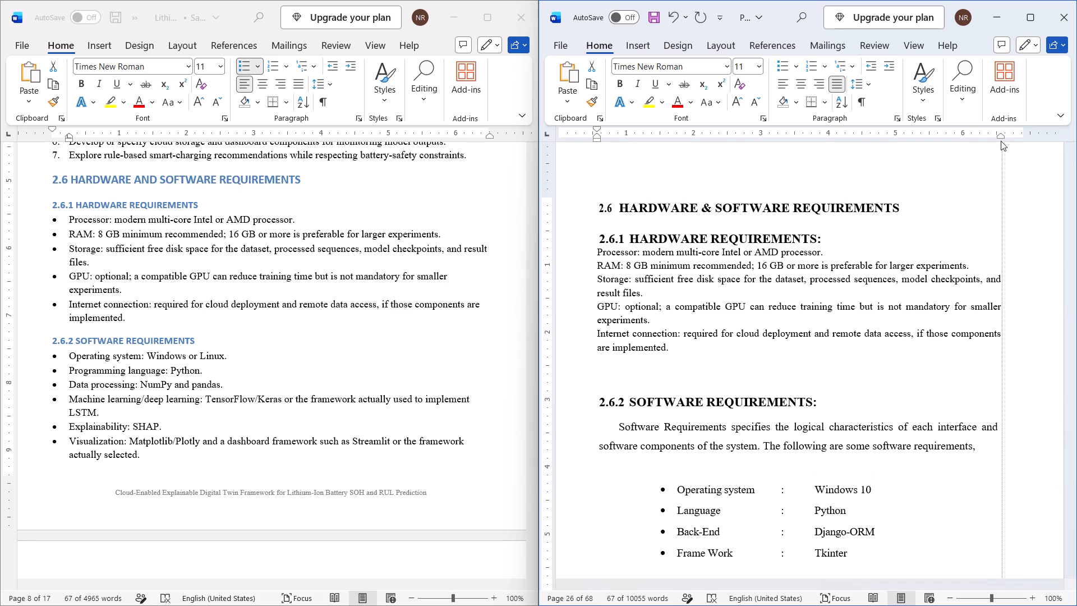
drag(1001, 141, 998, 141)
scroll(990, 185, up, 1)
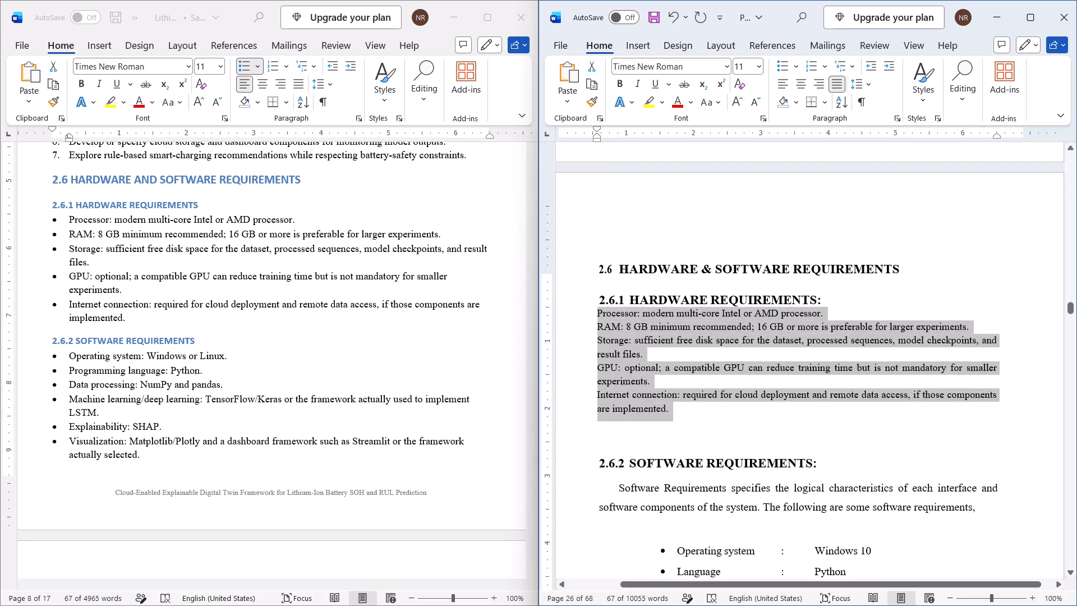
scroll(990, 185, up, 3)
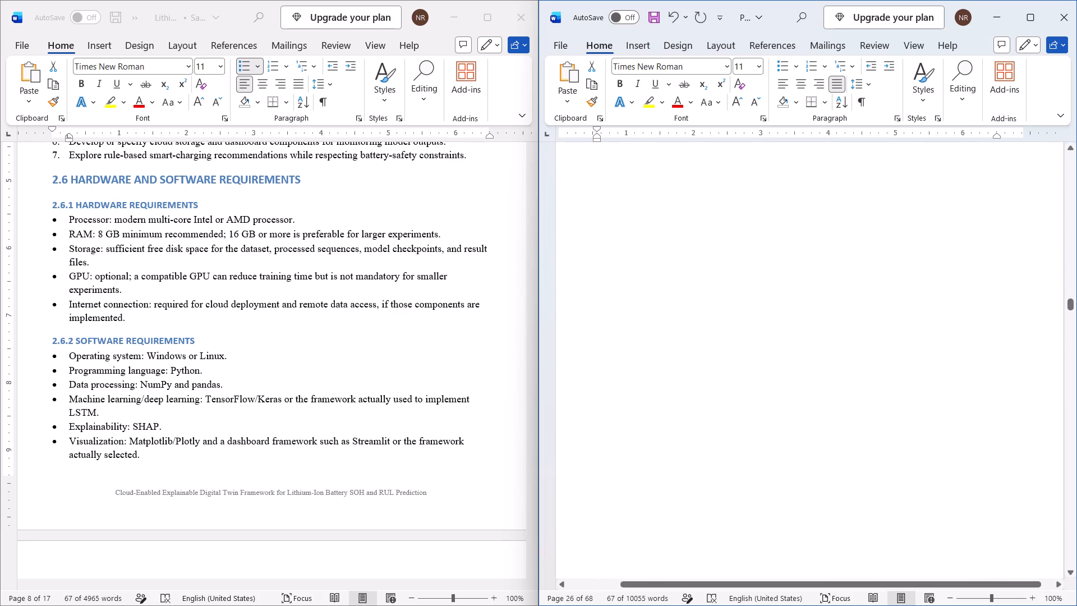
scroll(990, 185, up, 1)
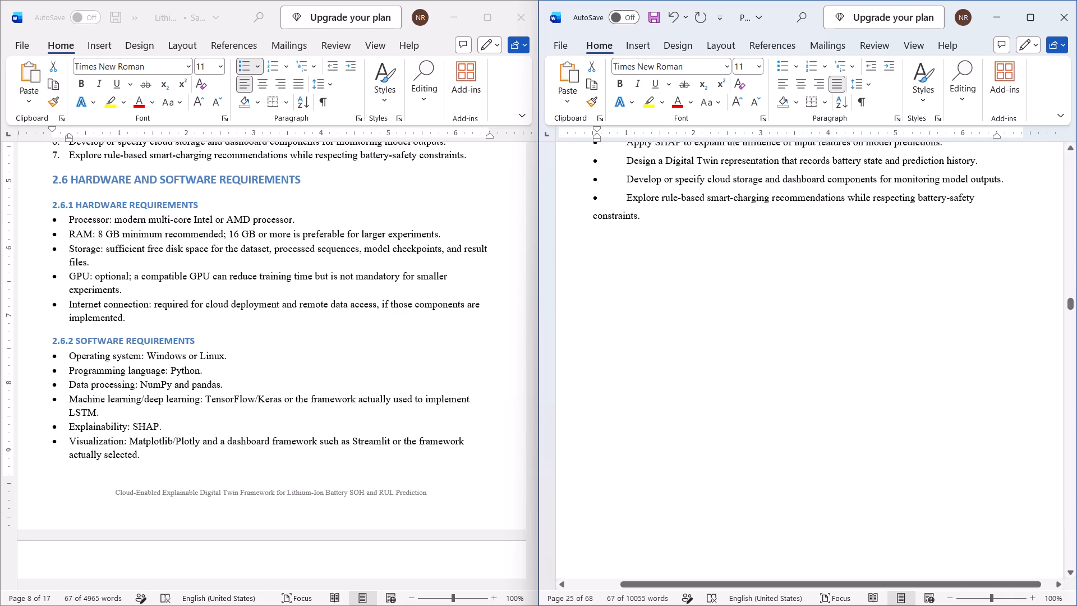
drag(998, 135, 1002, 135)
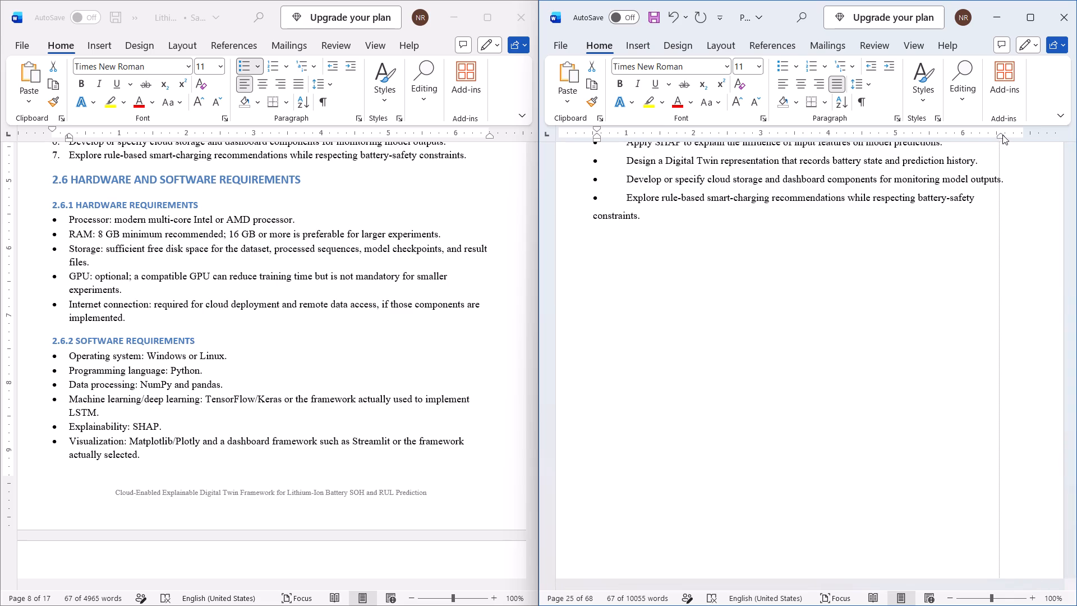
drag(1002, 135, 1005, 136)
Increase the line spacing of the five hardware requirement paragraphs.
scroll(991, 211, down, 1)
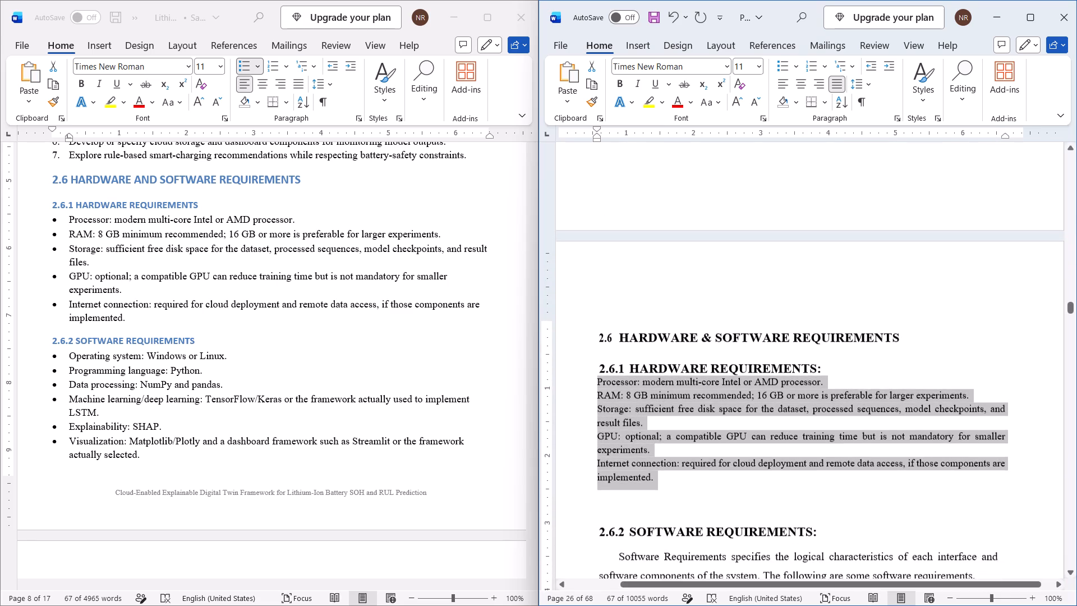
scroll(991, 211, down, 2)
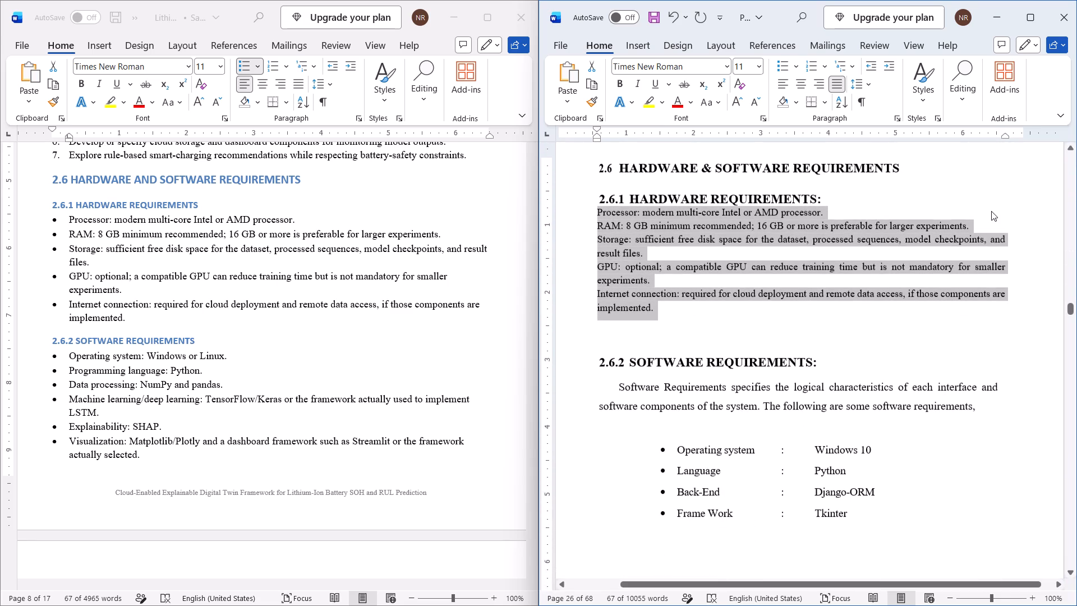
click(857, 86)
click(876, 145)
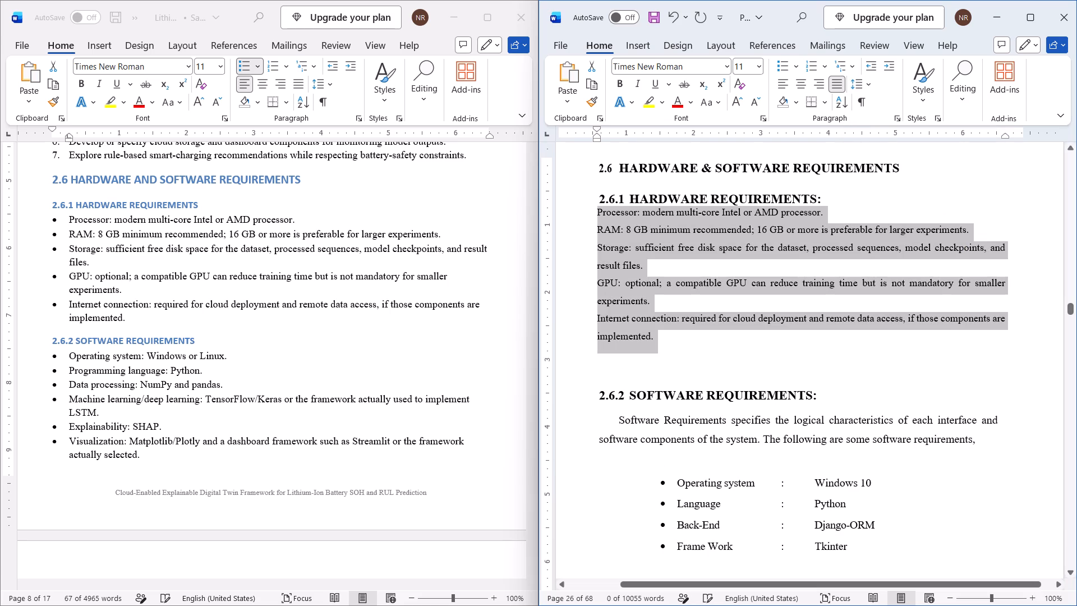
Insert an unnumbered blank line between the 2.6.1 HARDWARE REQUIREMENTS heading and the processor item.
click(862, 194)
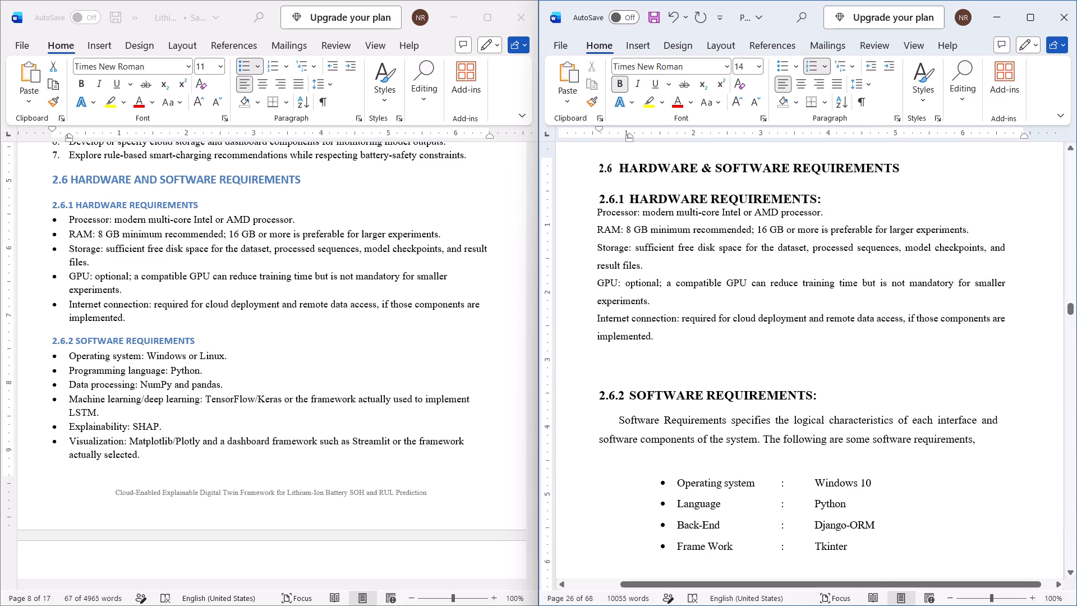
key(Return)
key(BackSpace)
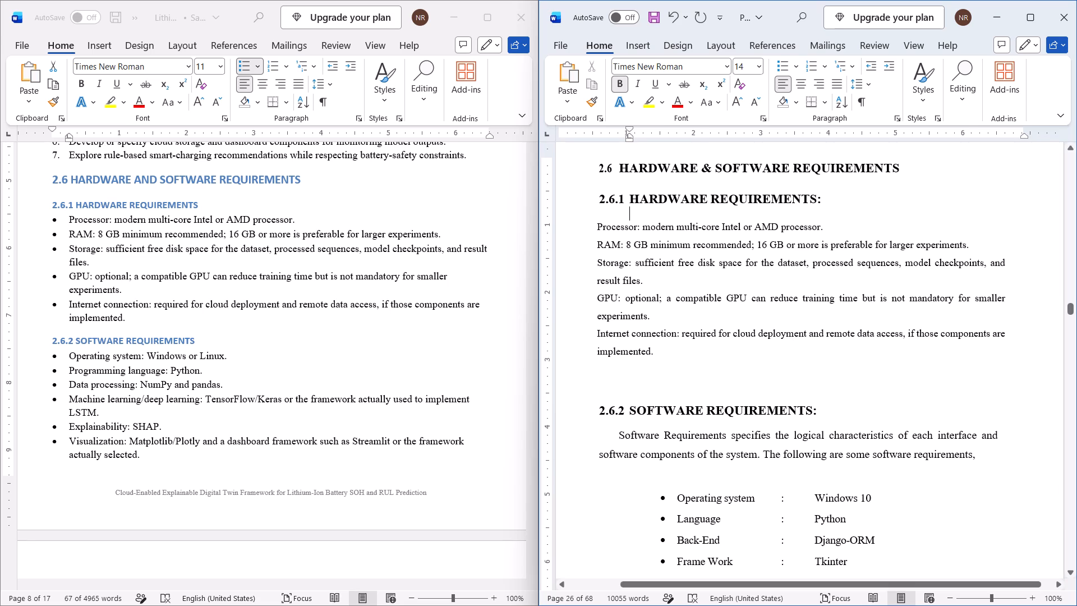
Apply round bullets to the five hardware requirement paragraphs under 2.6.1.
drag(598, 226, 700, 350)
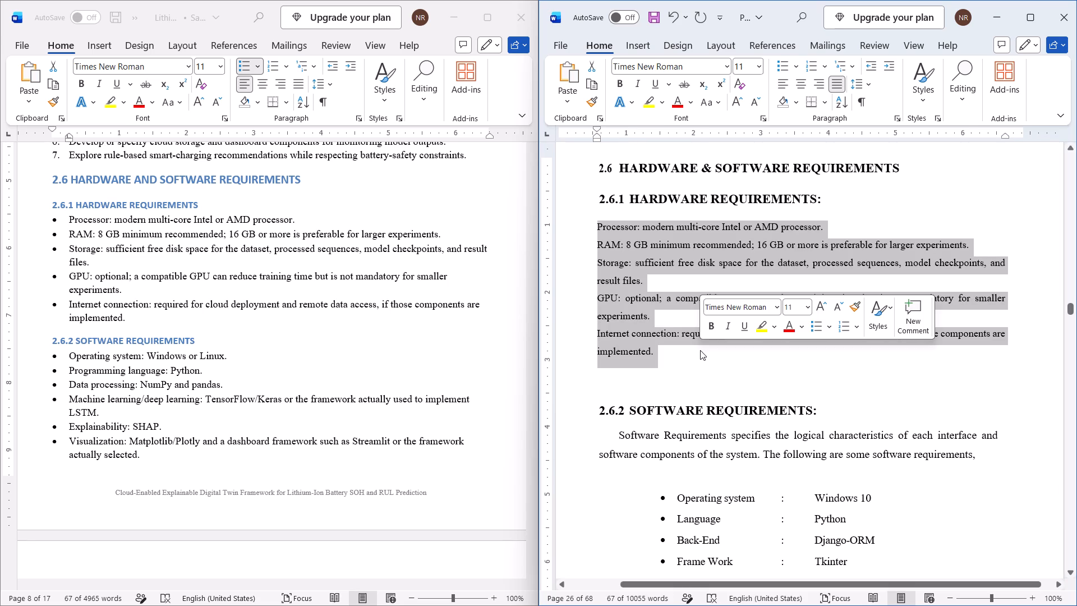
click(781, 64)
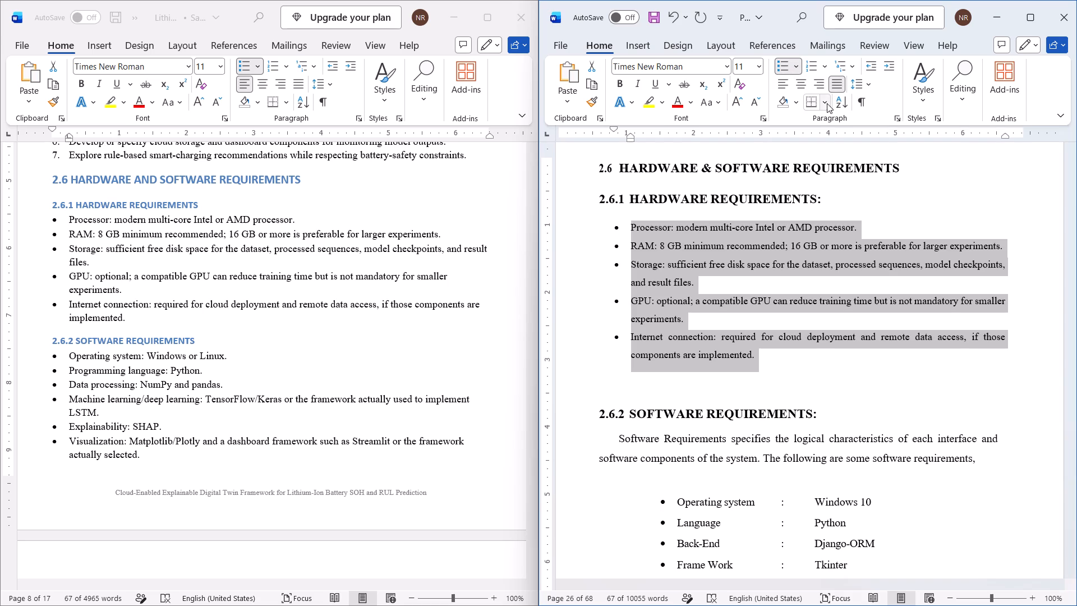
Set the font size of the five hardware requirement paragraphs under 2.6.1 to 12.
click(759, 66)
click(745, 148)
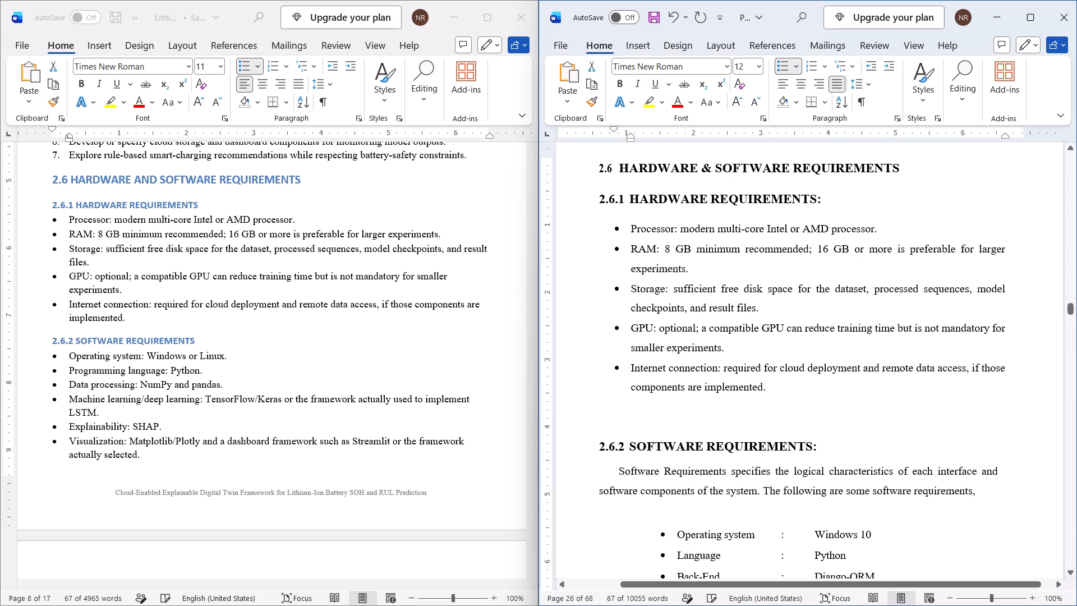
Set the font size of all seven bulleted items under 2.5 OBJECTIVES to 12.
scroll(676, 277, up, 6)
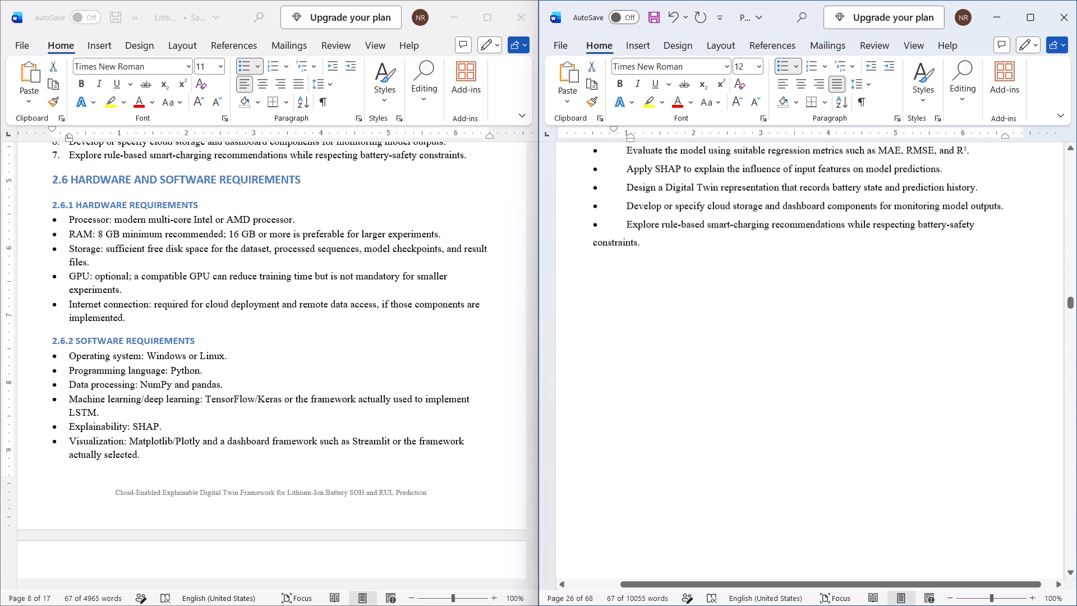
drag(687, 333, 714, 359)
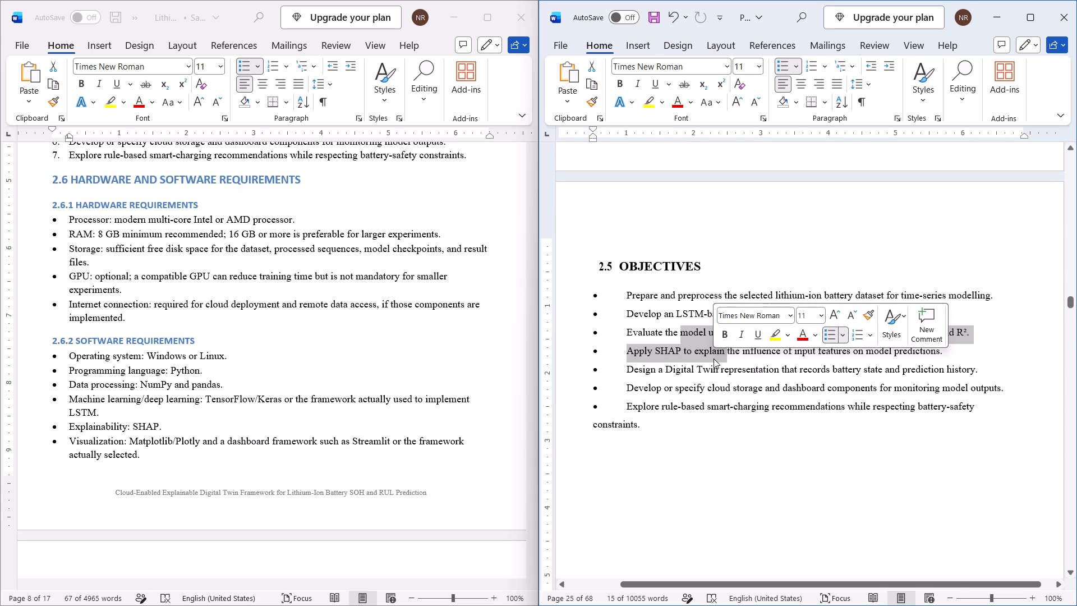
drag(625, 294, 679, 328)
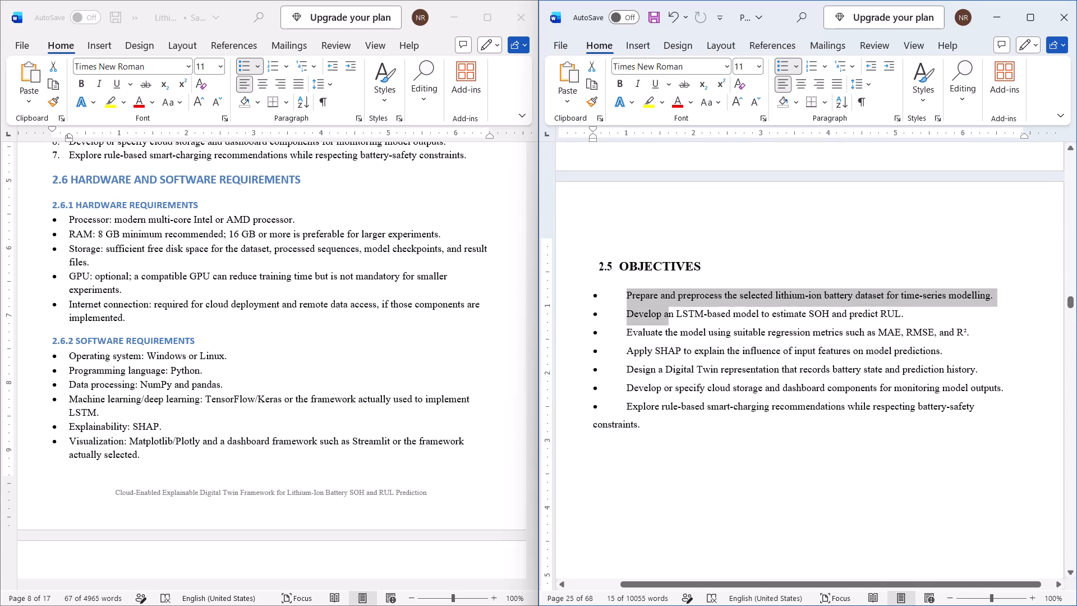
drag(679, 328, 807, 416)
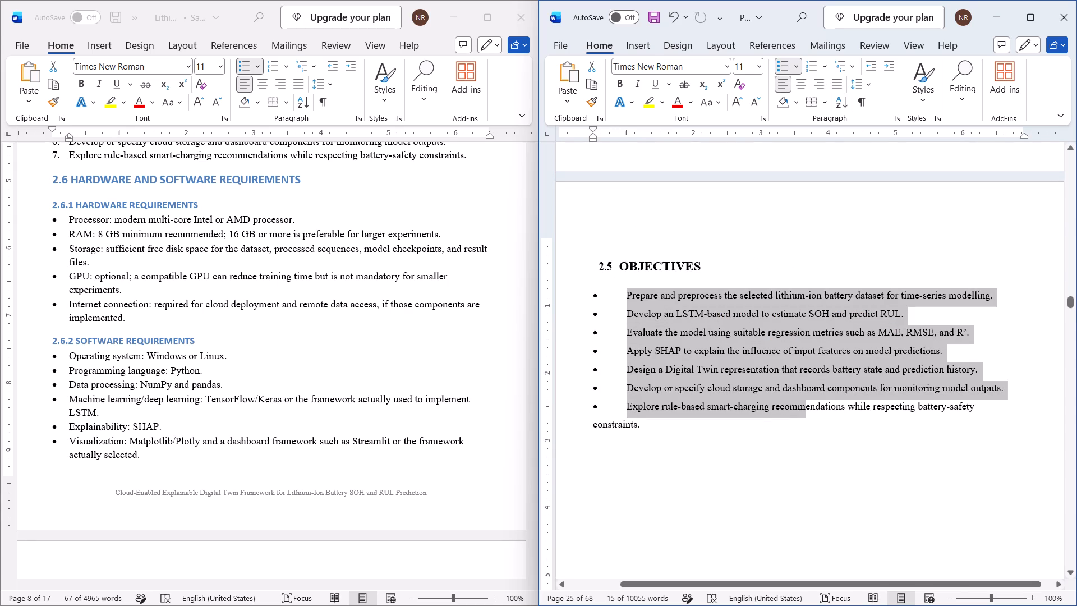
drag(807, 416, 815, 461)
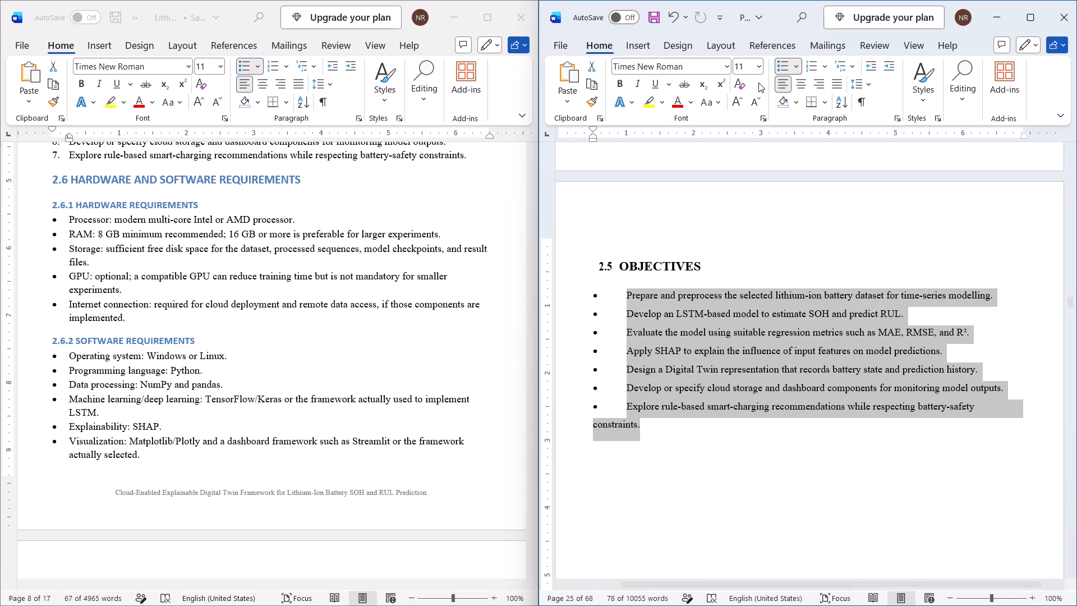
click(757, 66)
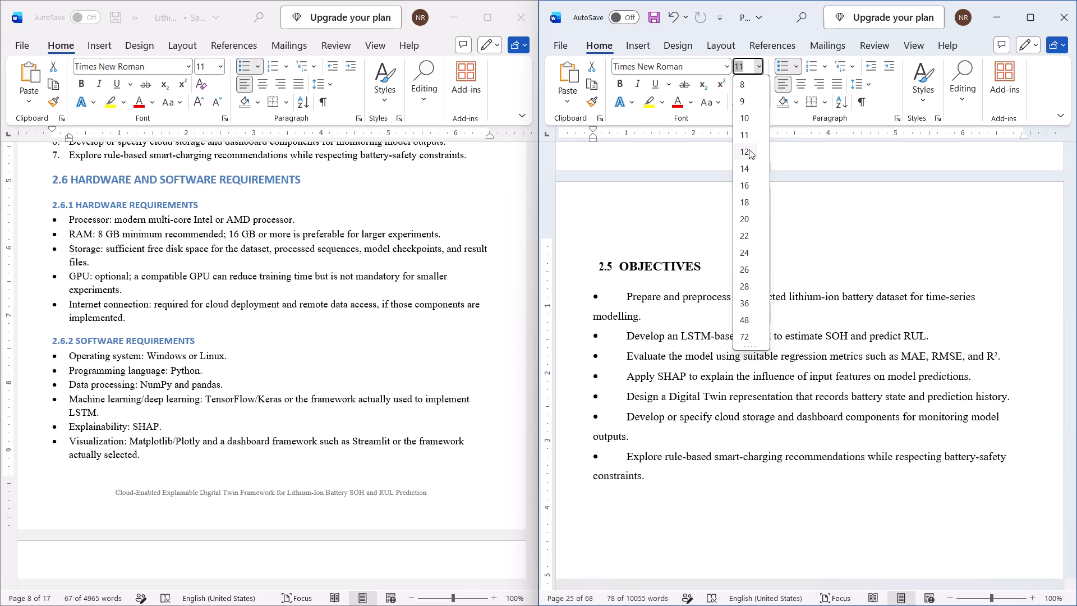
click(748, 149)
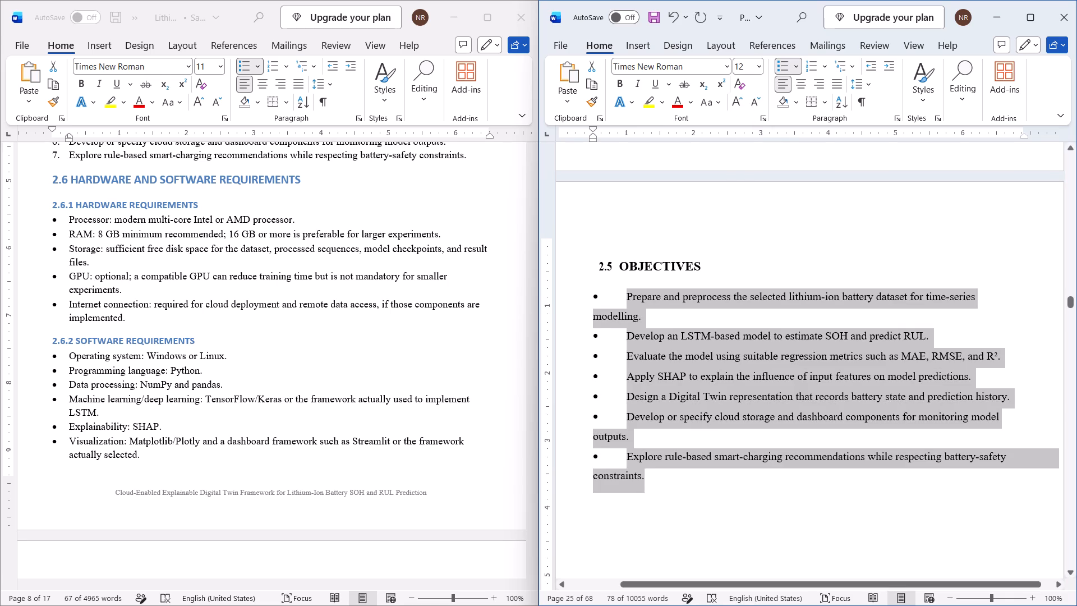
Insert two extra spaces before the wrapped word "modelling" in the first objective.
click(588, 321)
key(space)
key(space)
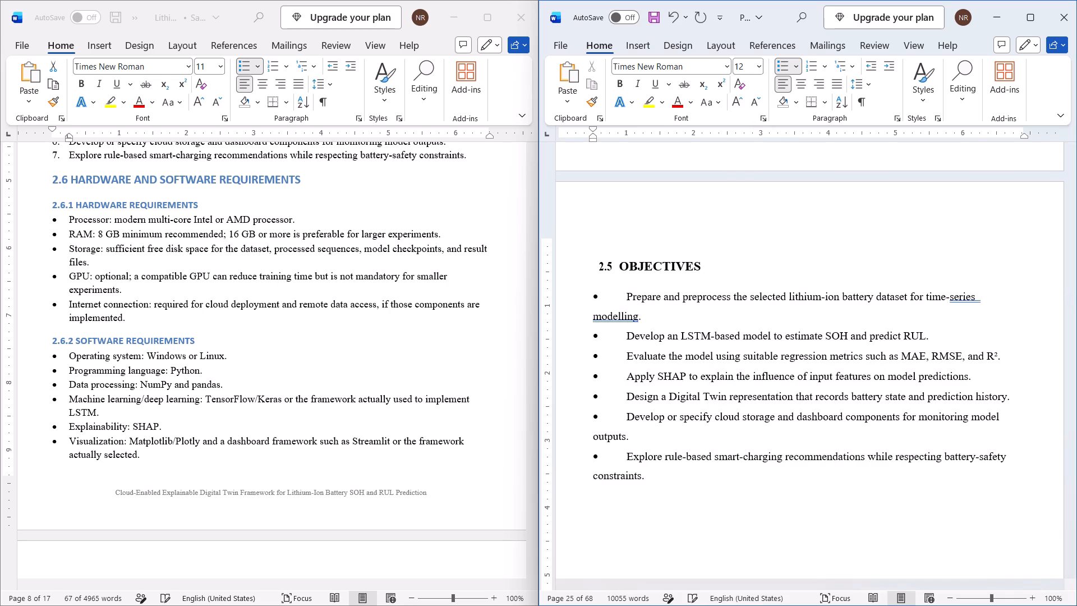
Extend the right indent of all seven objectives outward to about 7.1 inches on the ruler.
scroll(765, 364, down, 1)
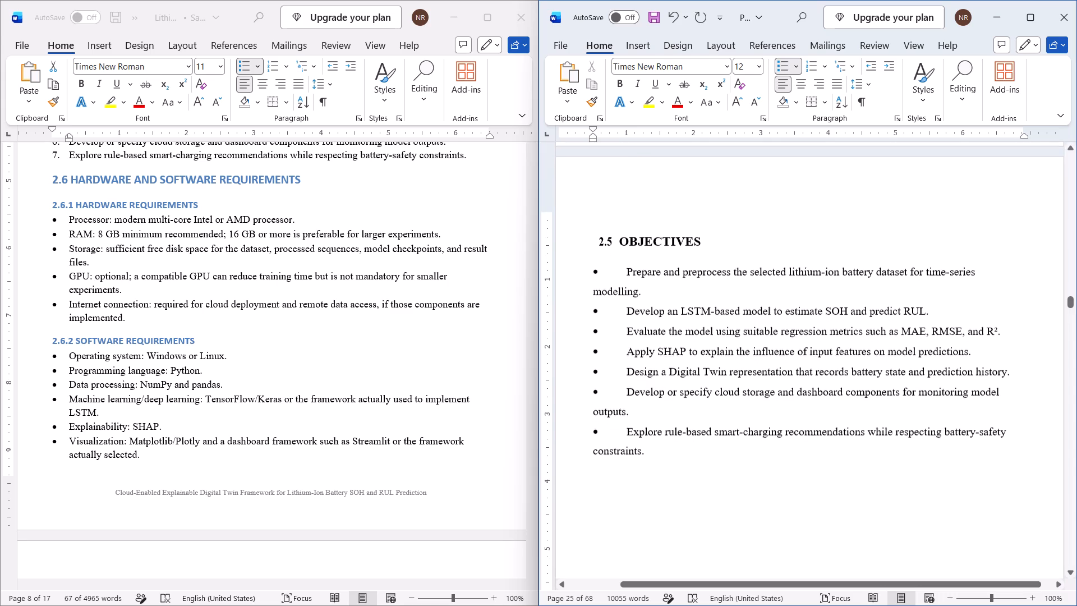
scroll(880, 304, up, 1)
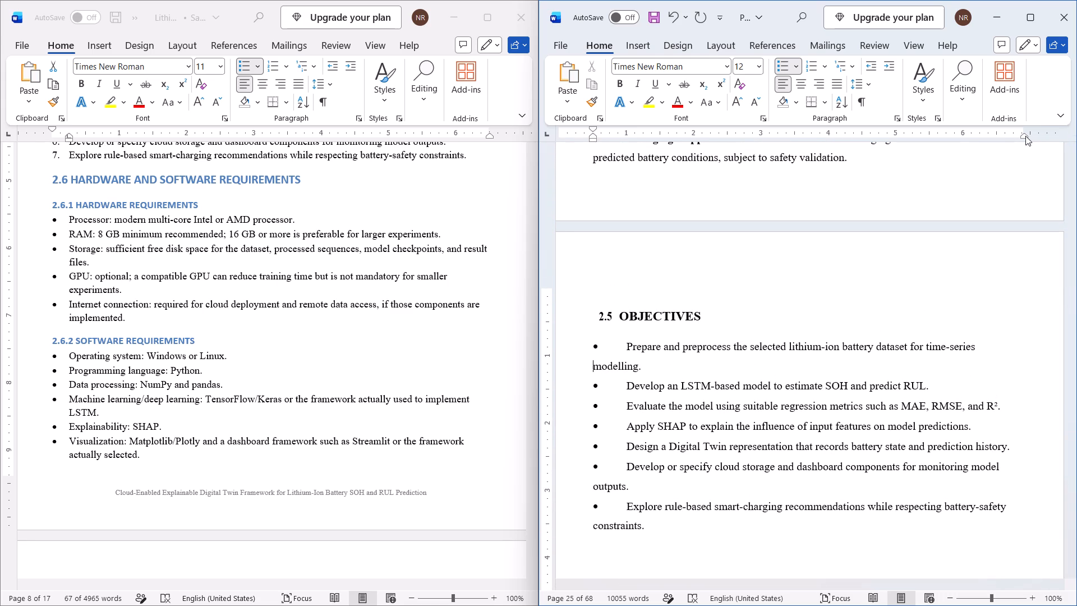
drag(1025, 136, 1019, 139)
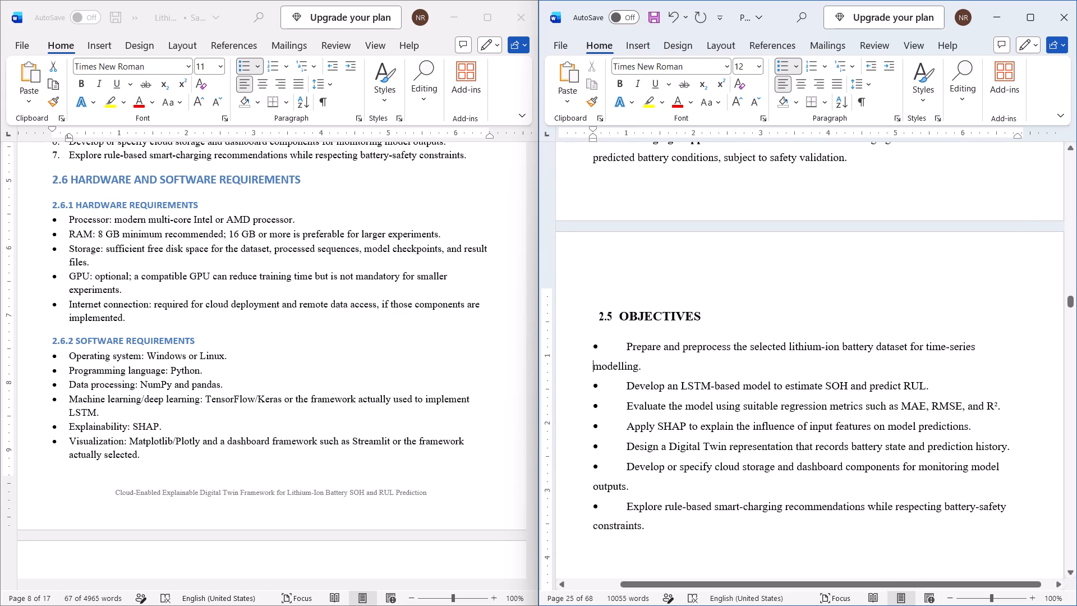
drag(623, 347, 728, 519)
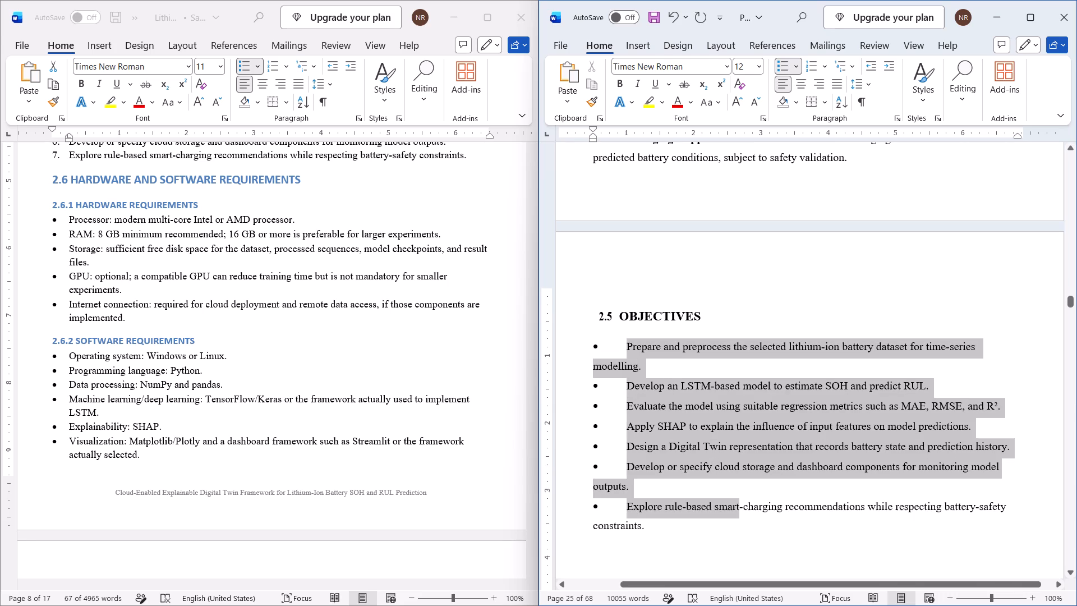
drag(728, 519, 731, 523)
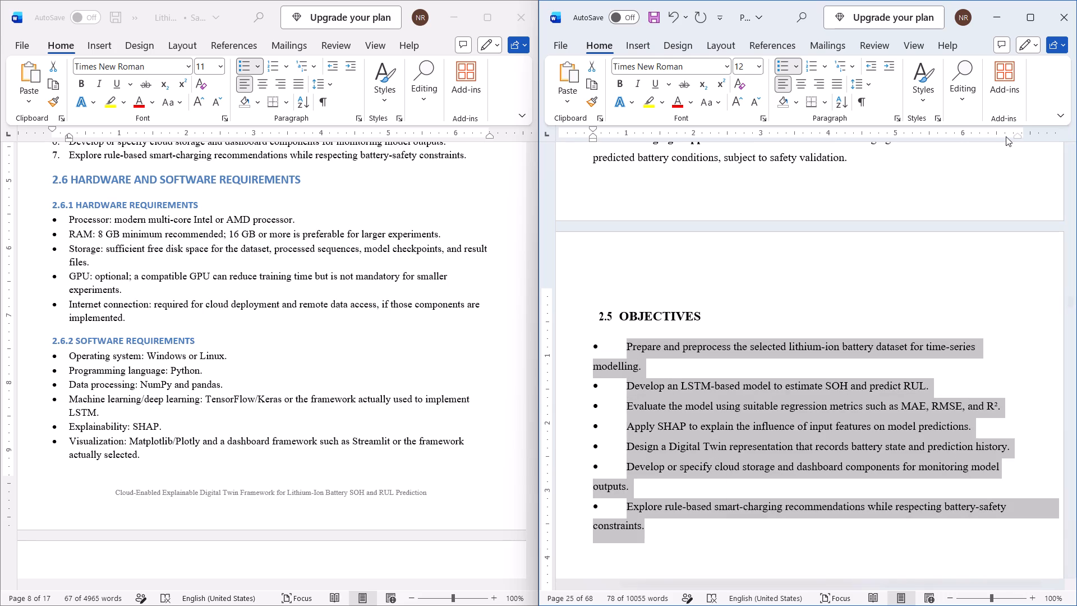
drag(1014, 136, 1025, 137)
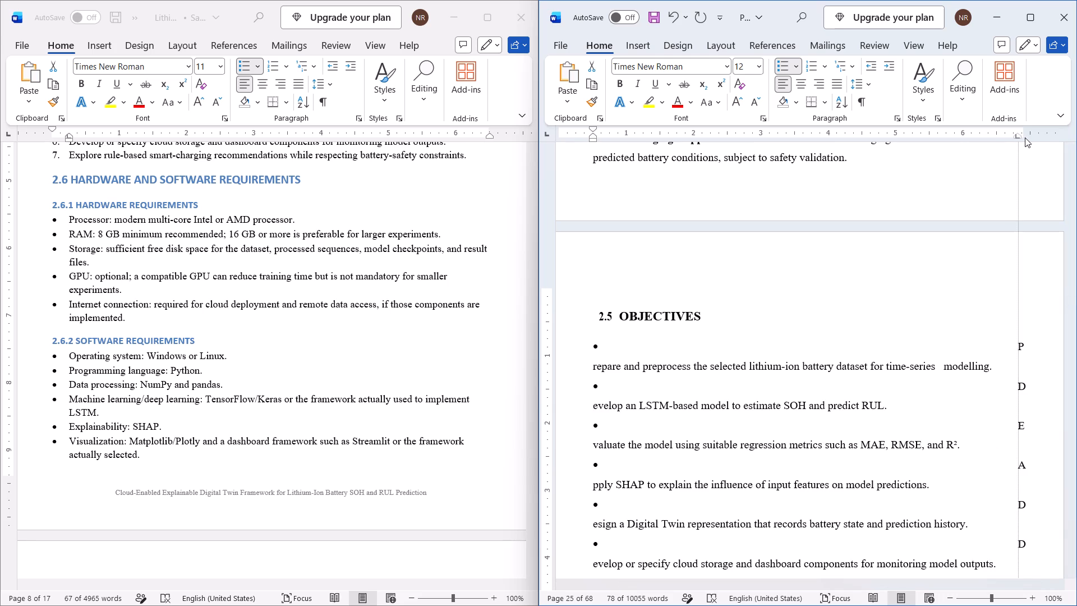
drag(1025, 137, 1003, 140)
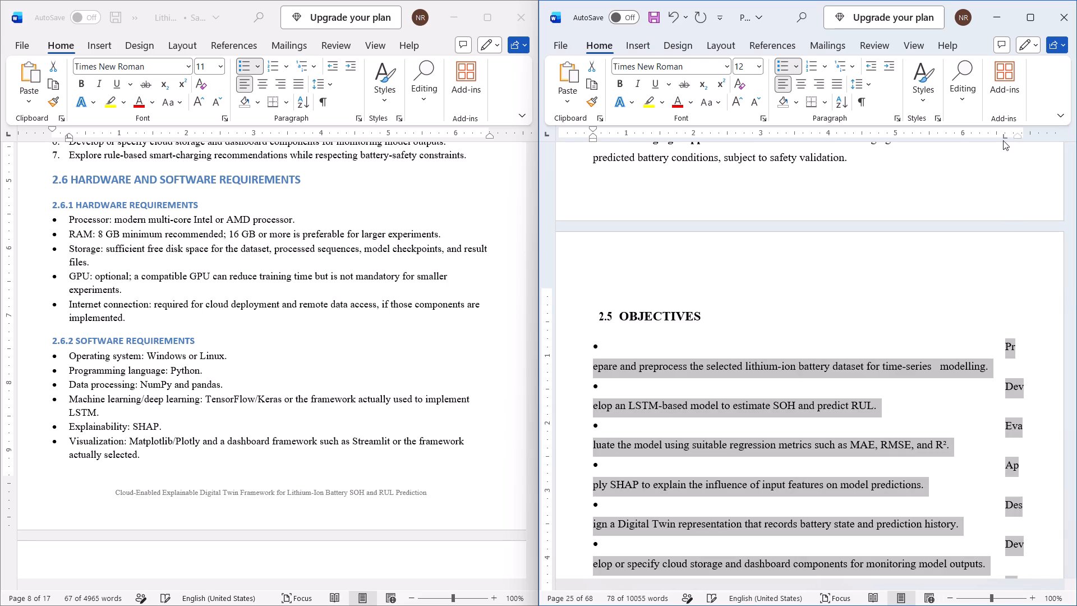
key(ctrl+z)
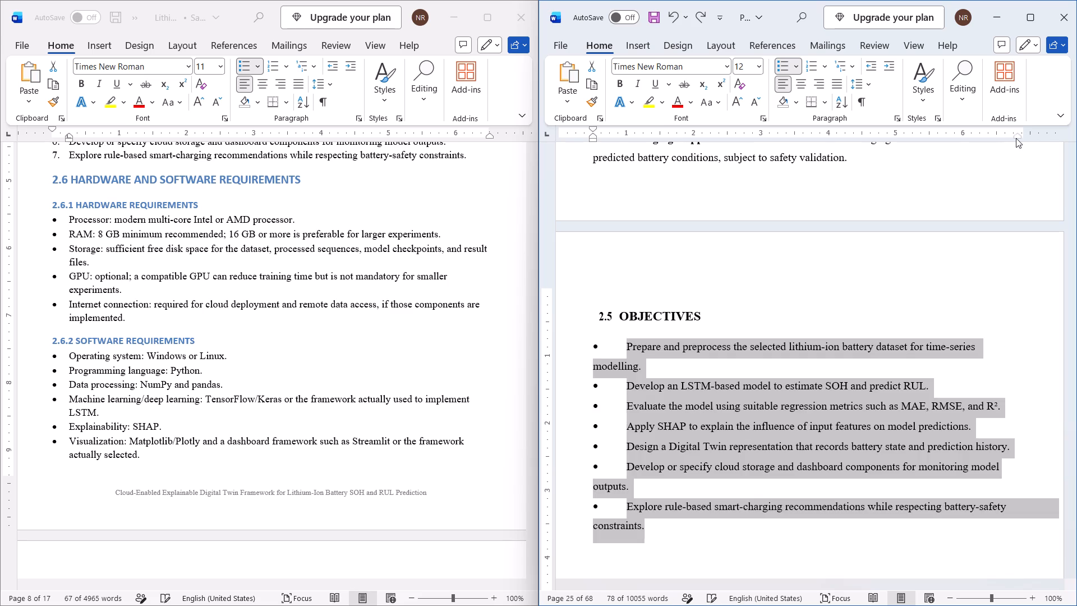
drag(1016, 137, 1037, 137)
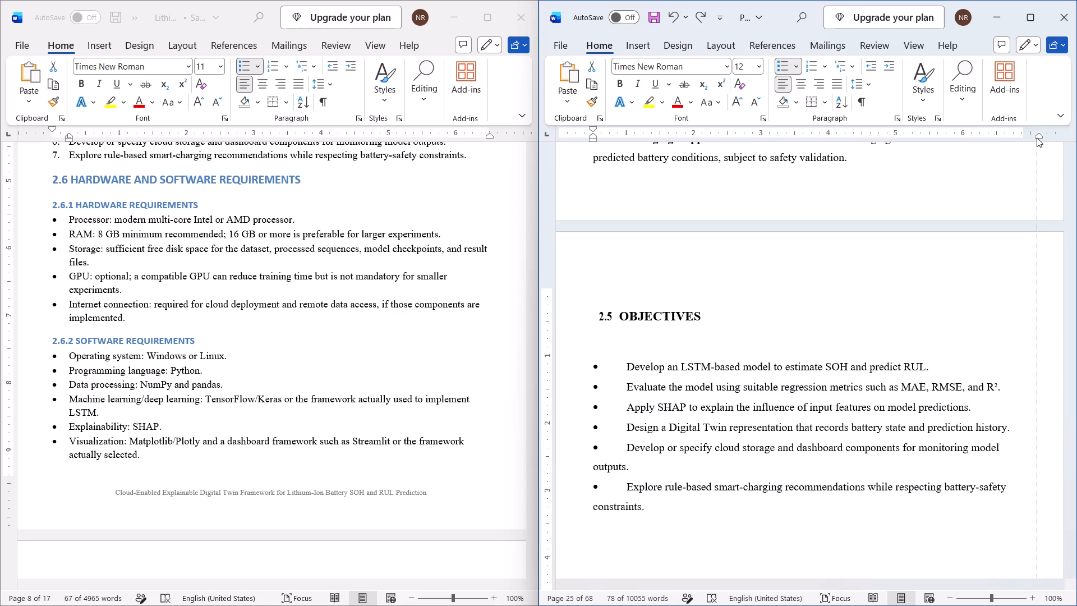
drag(1037, 137, 1040, 135)
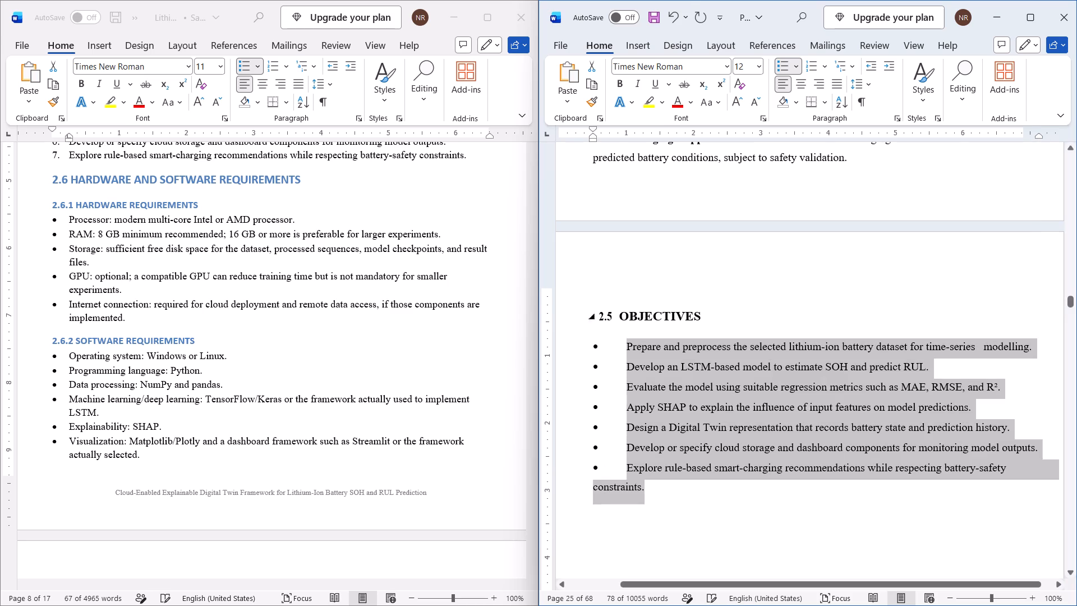
Copy the source document's 2.6.2 software requirement bullets, from the operating system item through the visualization item.
scroll(923, 303, down, 2)
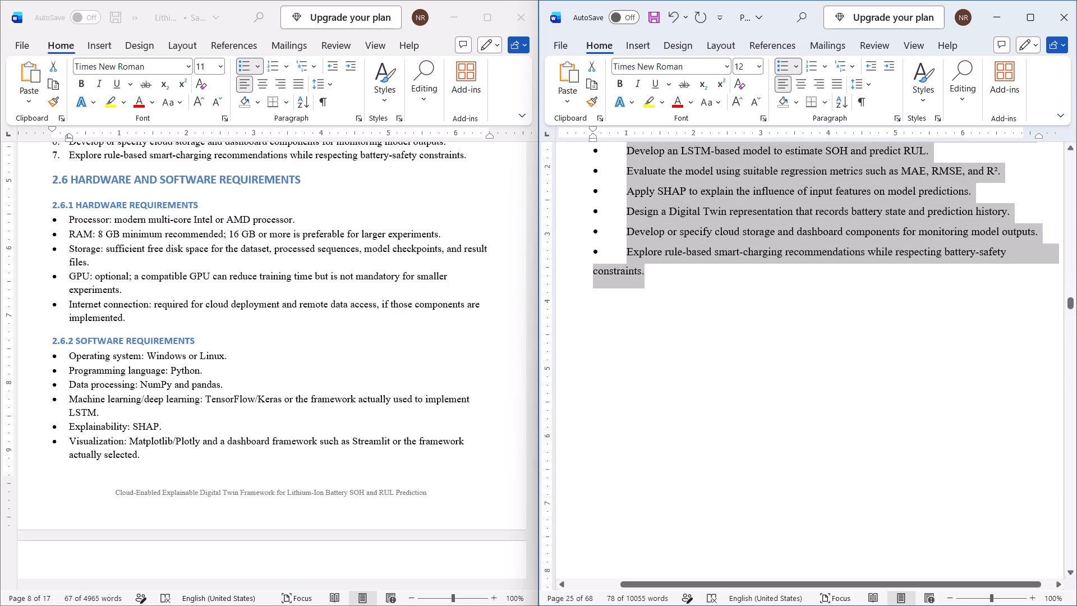
scroll(923, 303, down, 2)
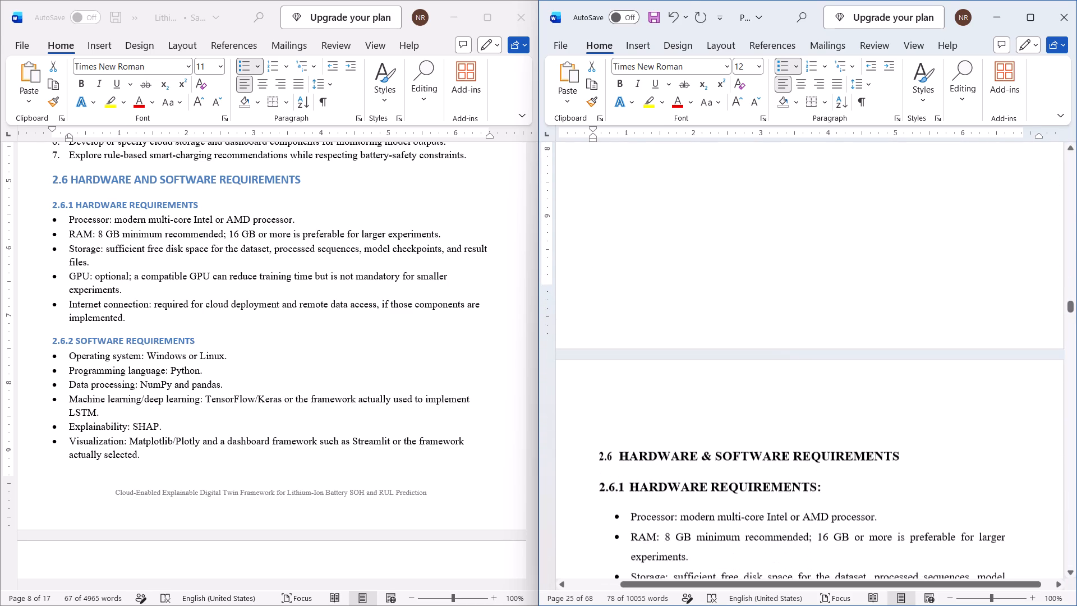
scroll(923, 303, down, 4)
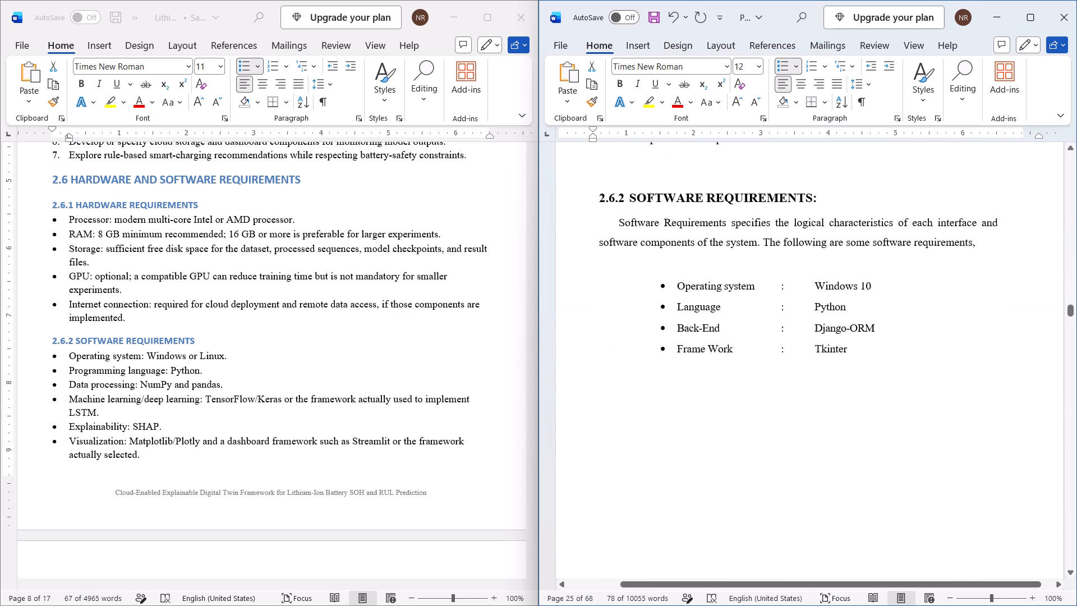
scroll(226, 352, down, 1)
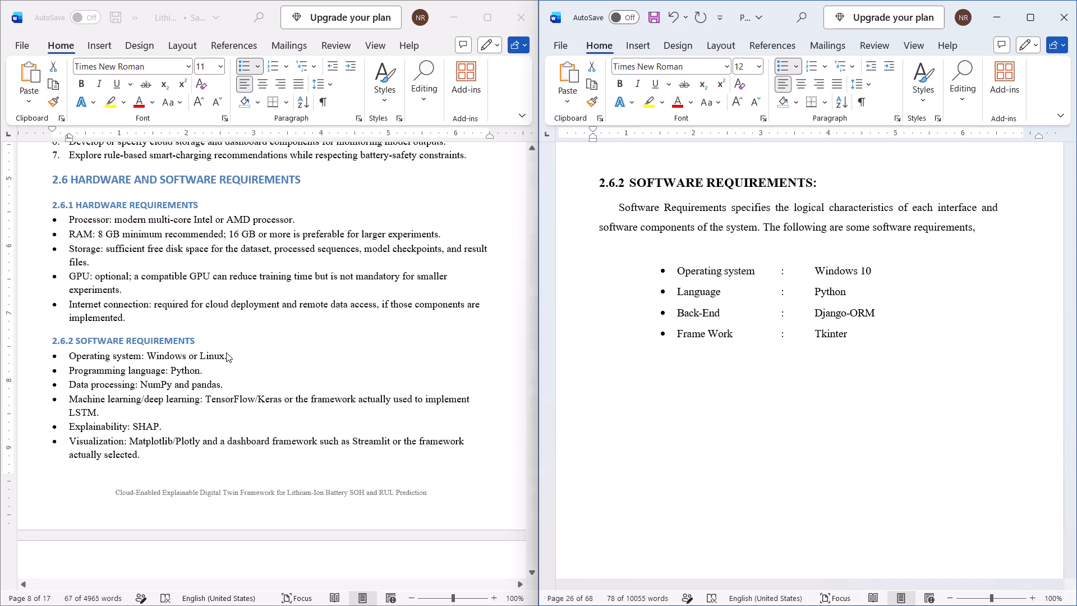
scroll(226, 352, down, 1)
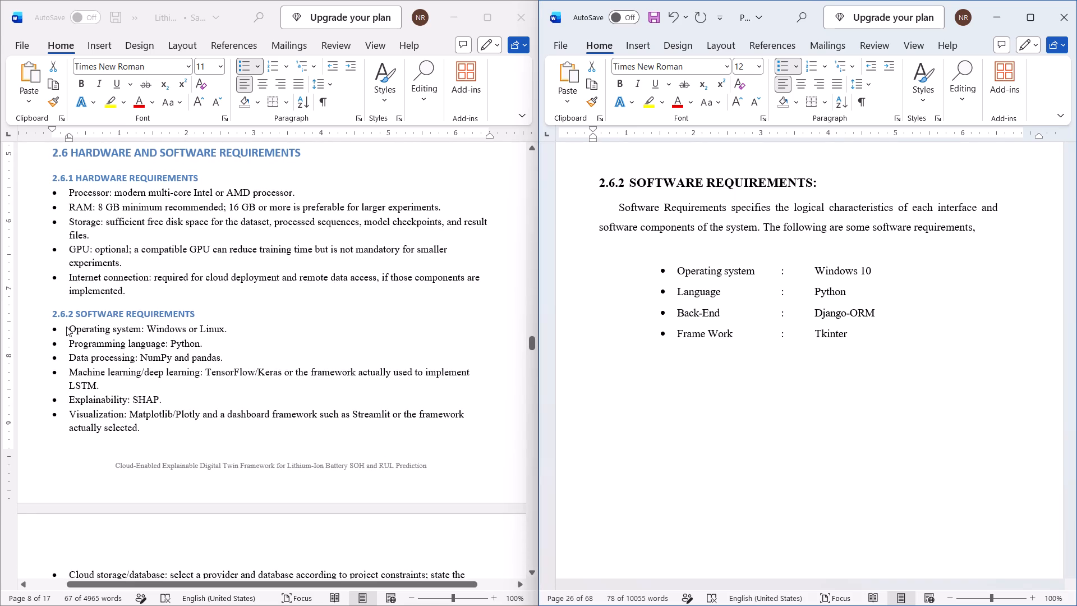
drag(66, 327, 100, 359)
click(70, 333)
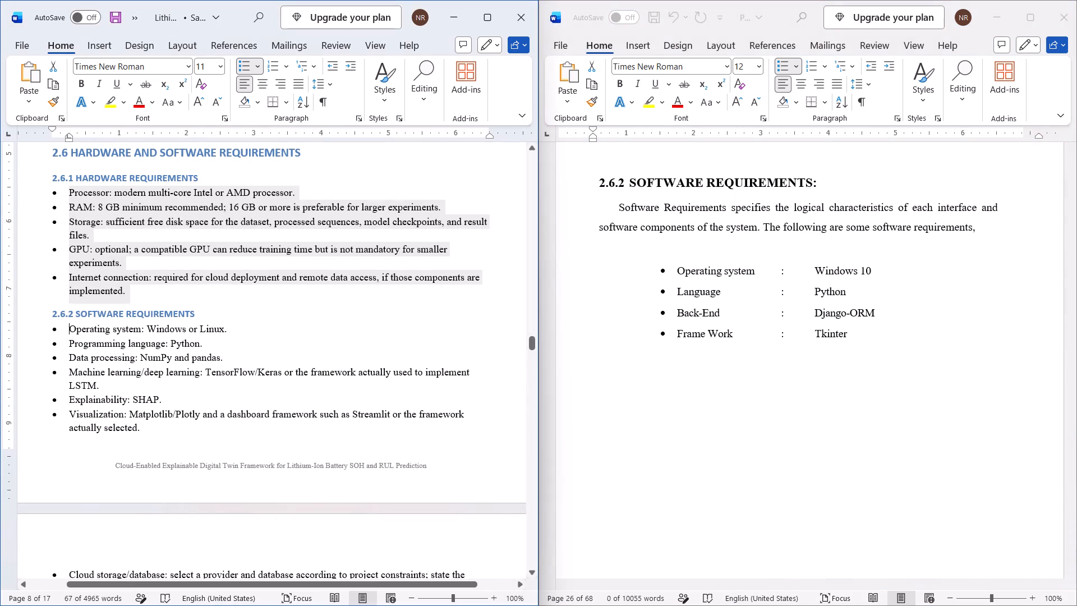
drag(70, 333, 157, 425)
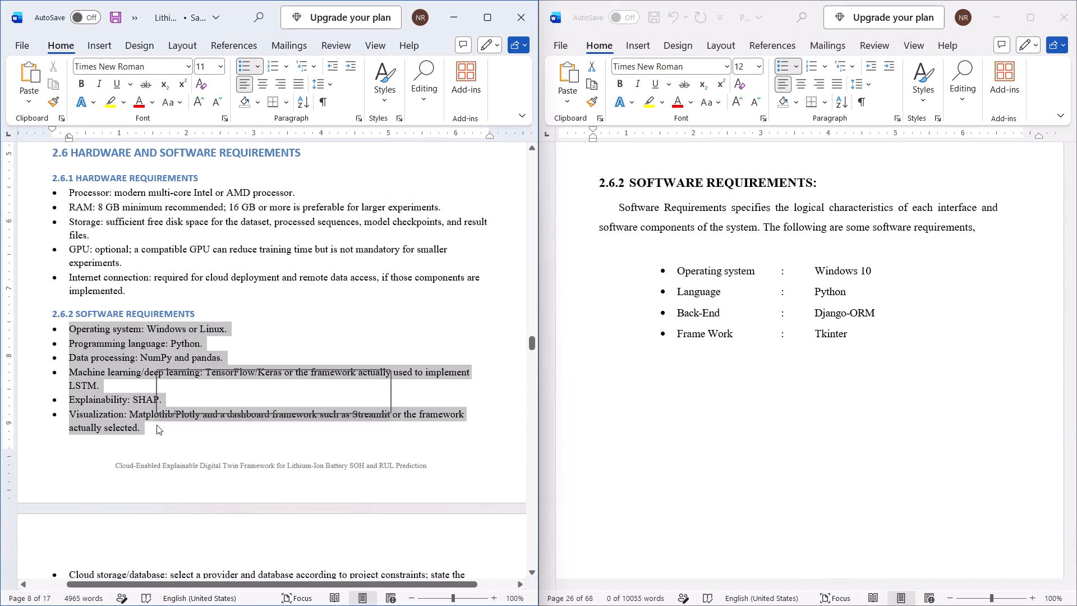
key(ctrl+c)
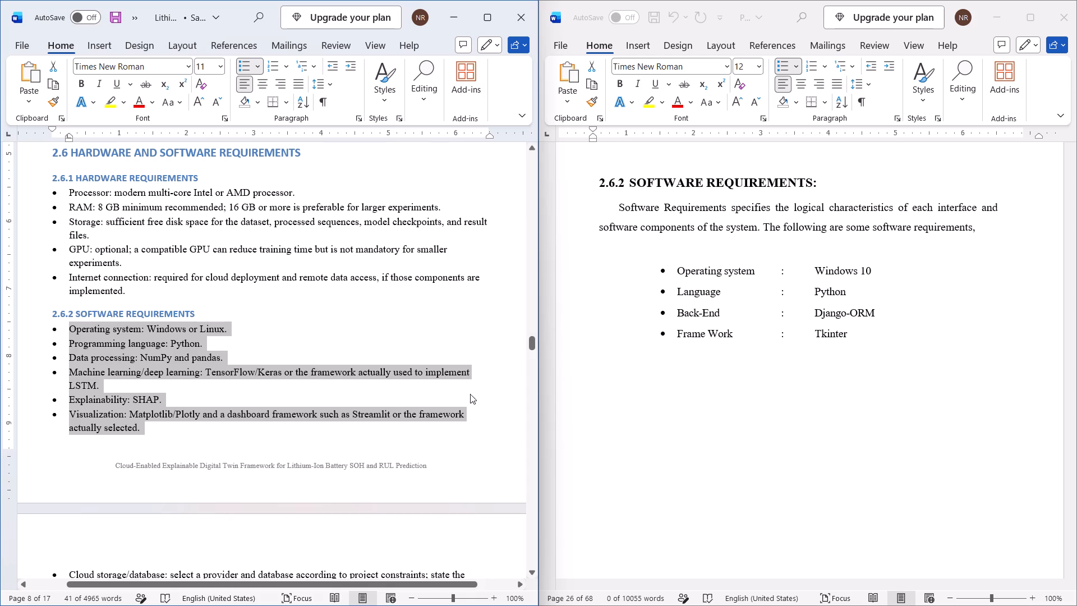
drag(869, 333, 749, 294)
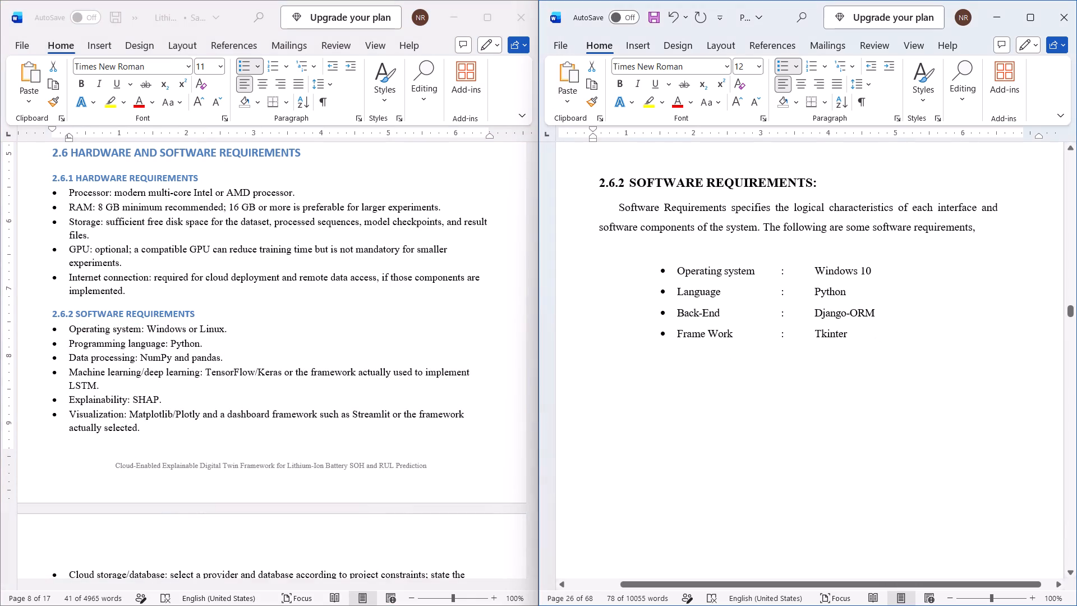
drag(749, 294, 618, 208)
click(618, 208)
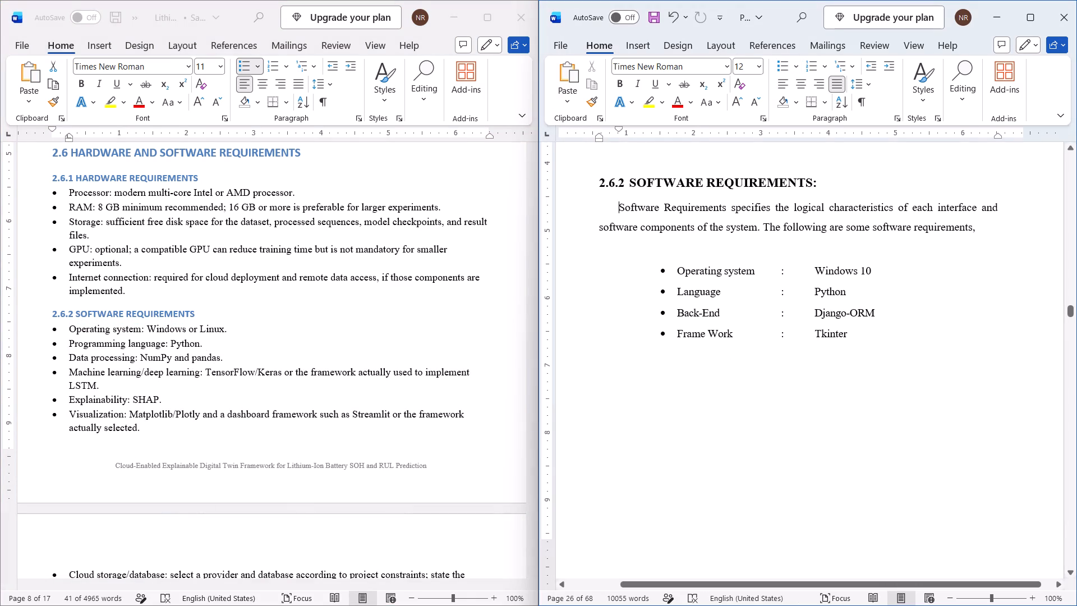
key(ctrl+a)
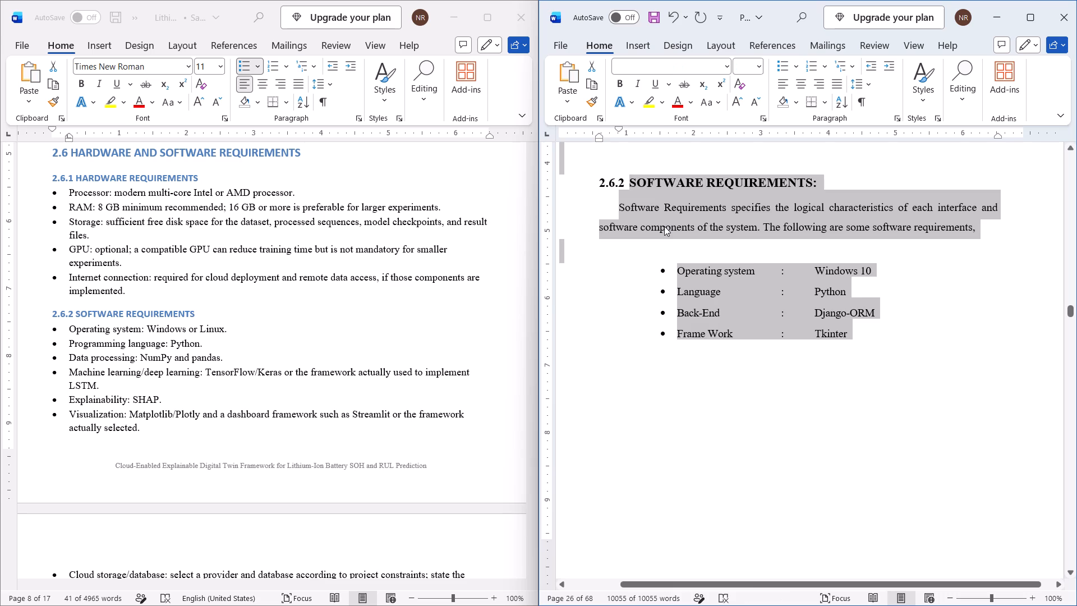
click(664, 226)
Delete the report's old introductory paragraph, four-item software list and following blank lines under the 2.6.2 SOFTWARE REQUIREMENTS heading.
drag(622, 209, 641, 215)
key(shift+Down)
key(shift+Down)
key(shift+Down)
key(shift+Down)
key(shift+Down)
key(shift+Down)
key(shift+Down)
key(shift+Down)
key(shift+Down)
key(shift+Down)
key(shift+Down)
key(shift+Down)
key(shift+Down)
key(shift+Down)
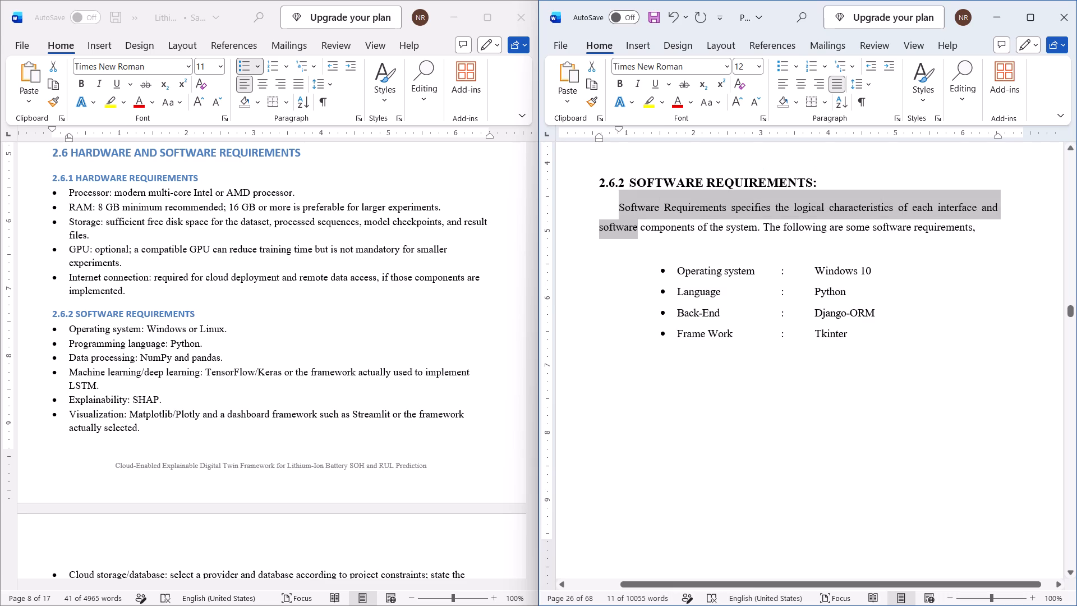
key(shift+Up)
key(shift+Up)
key(shift+Up)
key(shift+Up)
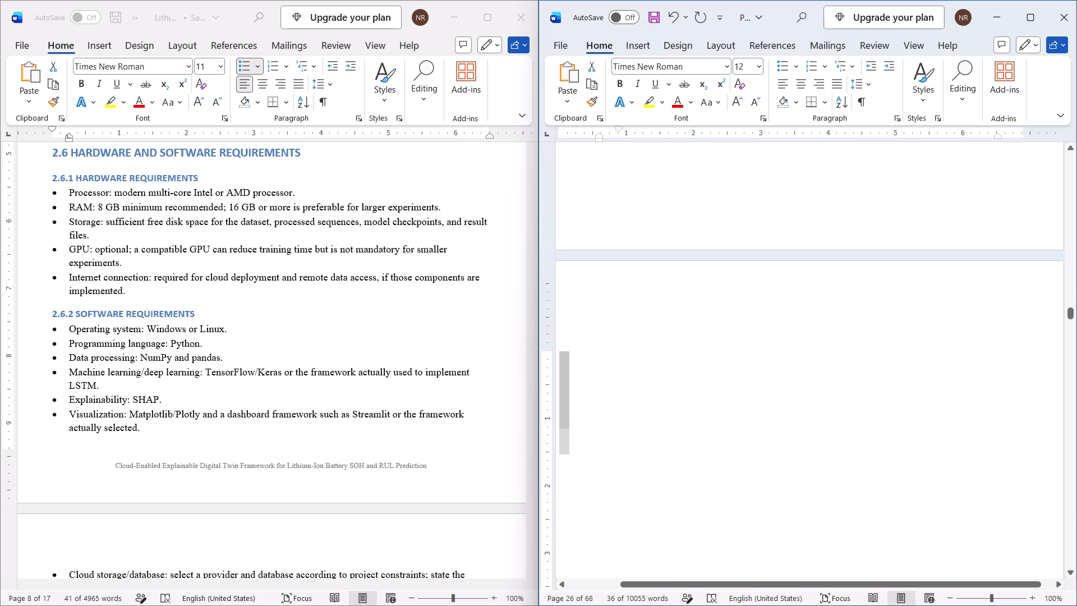
key(shift+Up)
scroll(641, 215, up, 2)
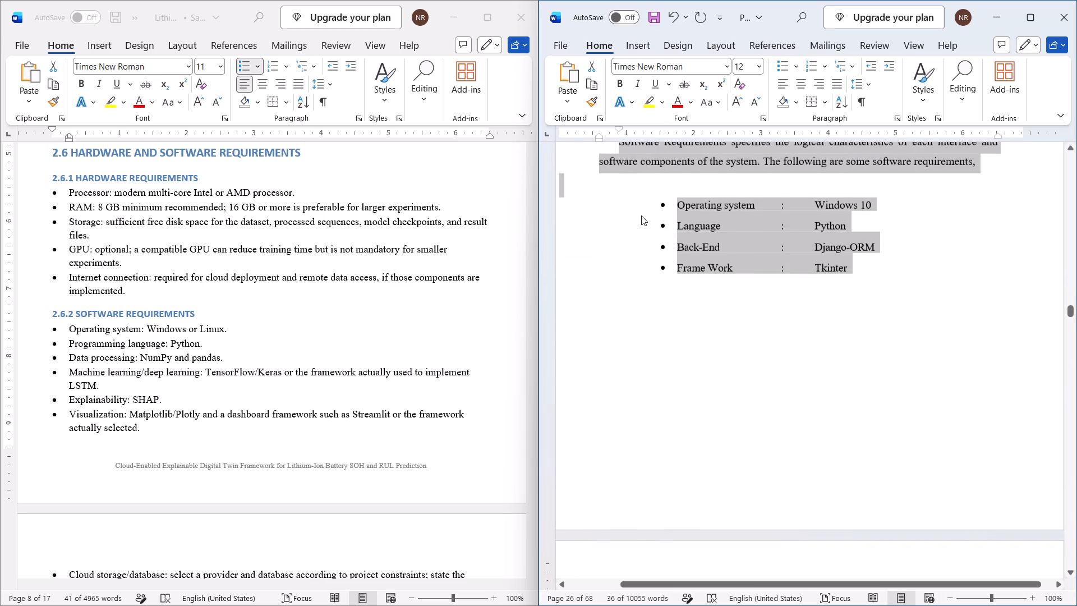
scroll(641, 215, up, 1)
key(BackSpace)
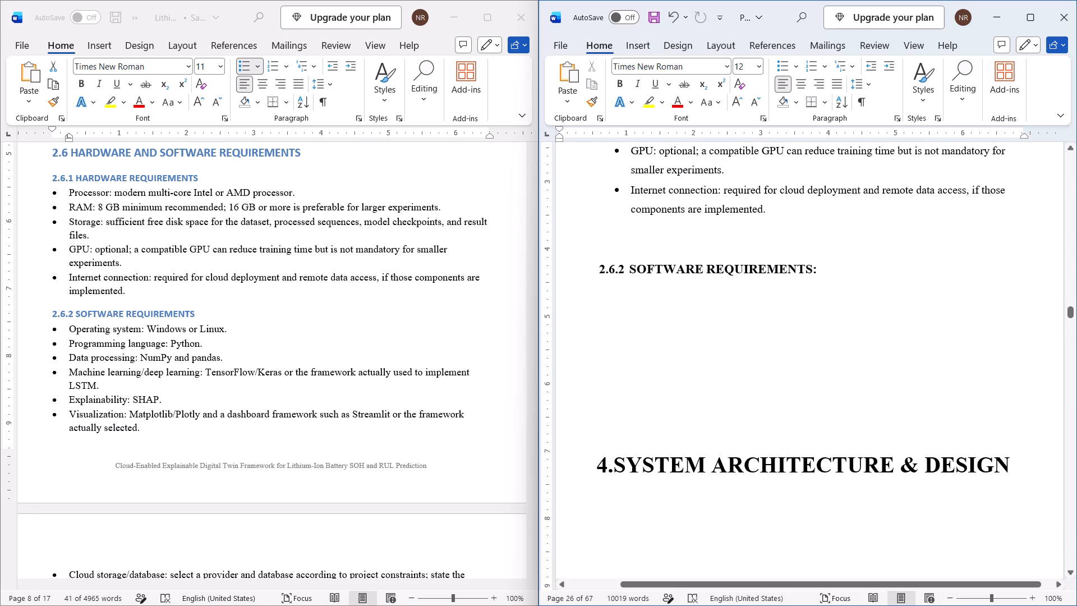
Undo the 2.6.2 deletion, and replace the restored paragraph and list with the source's software requirement bullets, operating system through visualization.
key(ctrl+z)
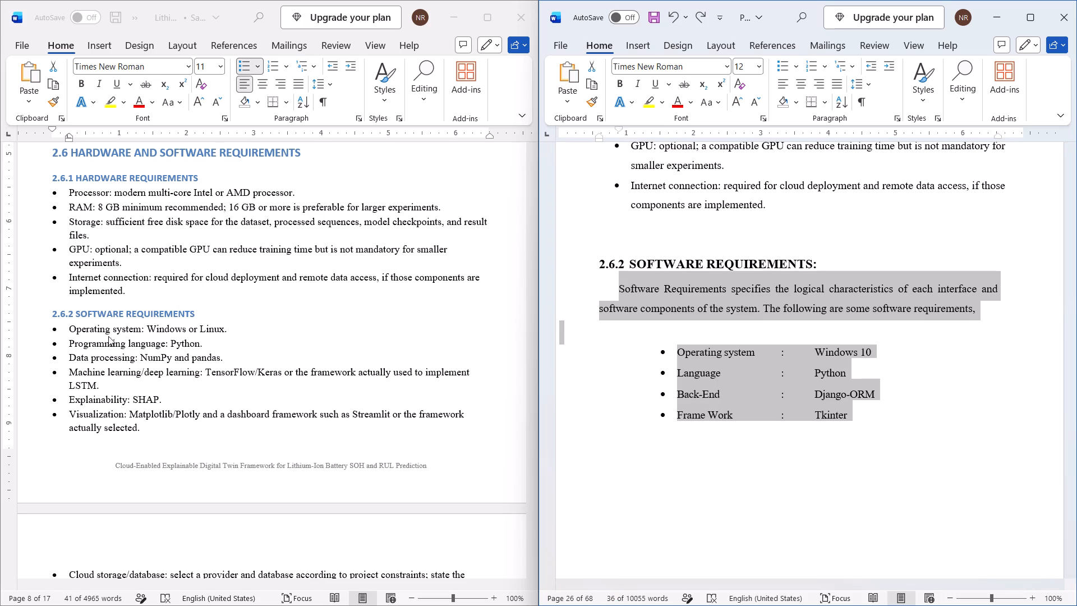
drag(68, 329, 165, 403)
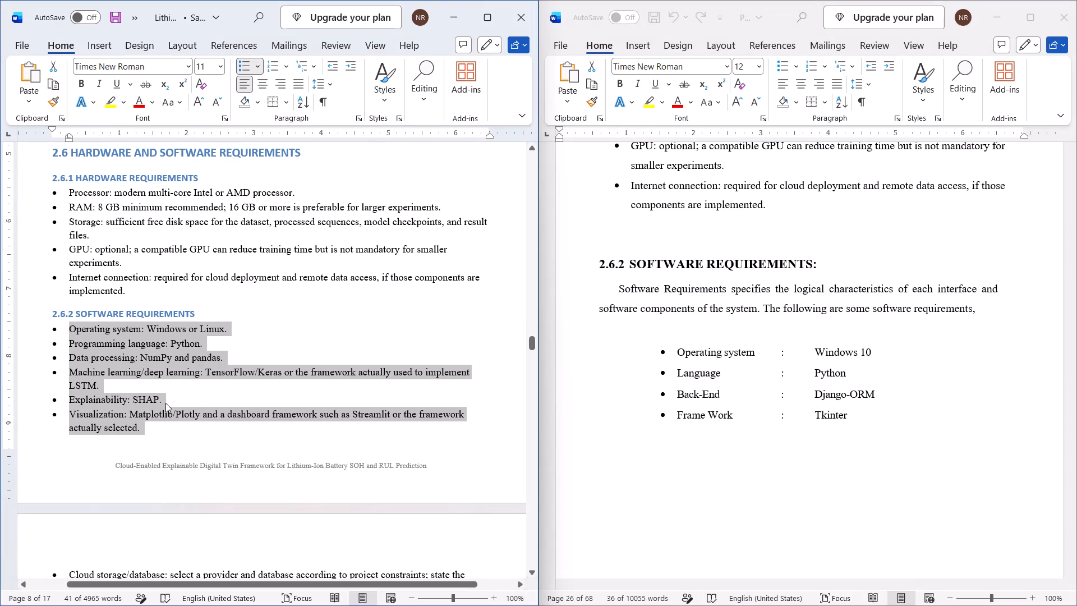
key(ctrl+c)
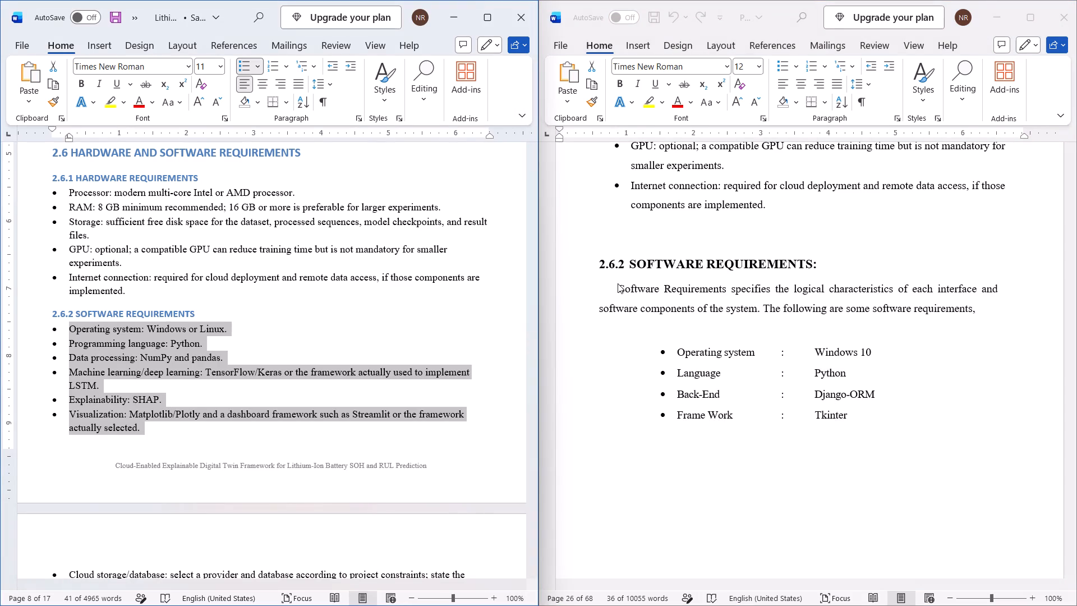
drag(618, 283, 704, 354)
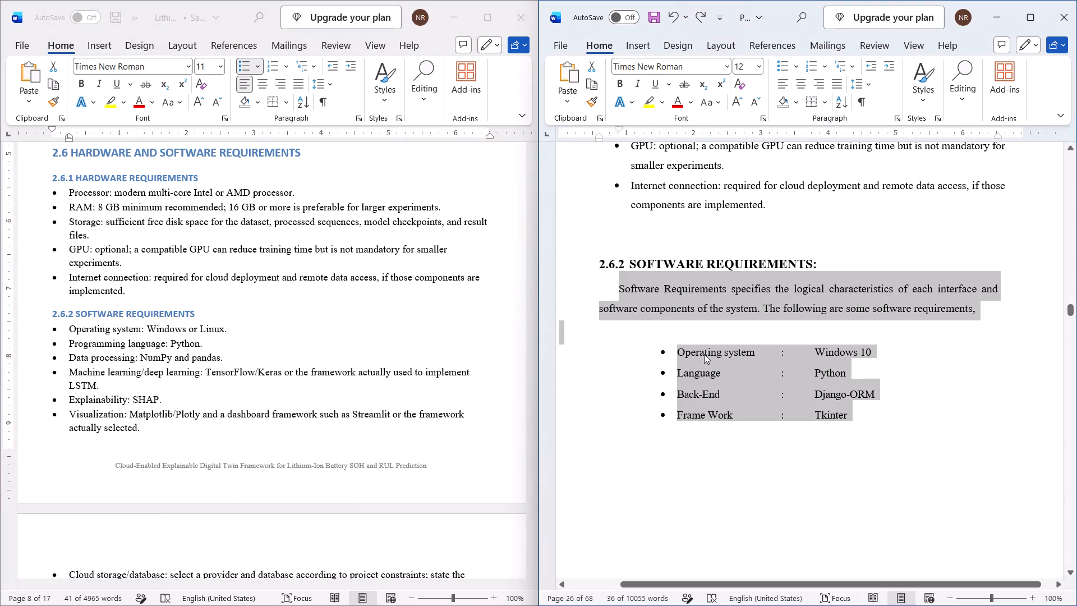
key(ctrl+v)
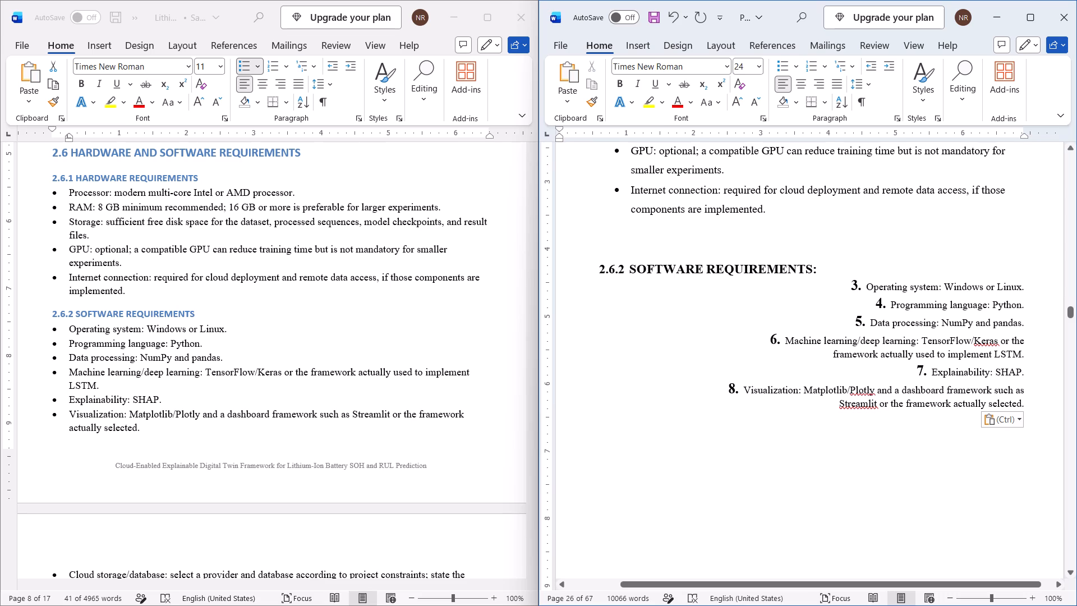
Remove the automatic numbering from all six pasted software requirement items, from the operating system line through the visualization line.
click(857, 288)
key(BackSpace)
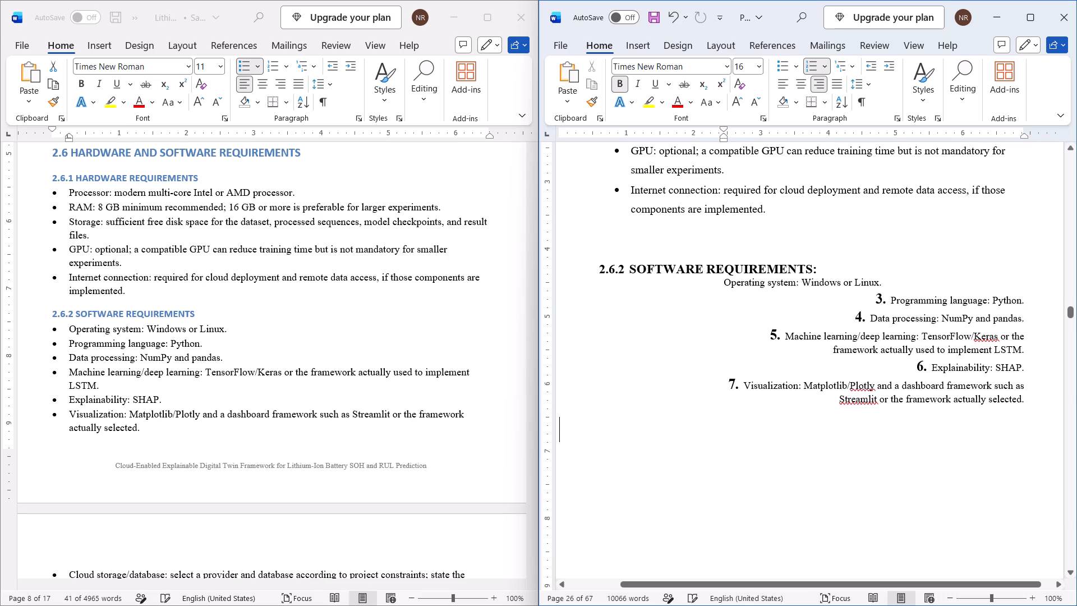
click(887, 302)
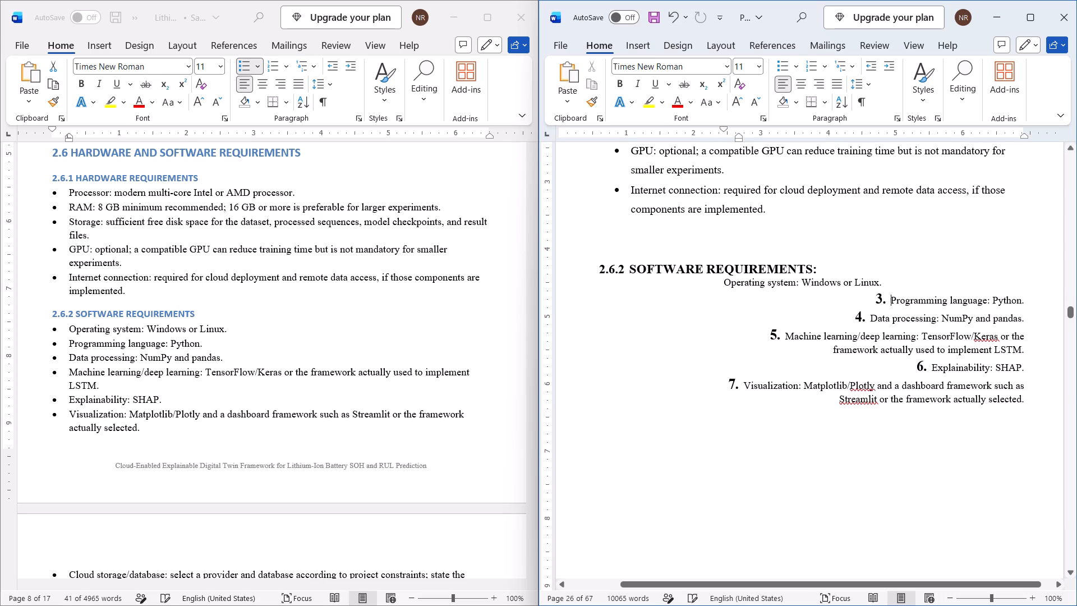
key(BackSpace)
click(868, 321)
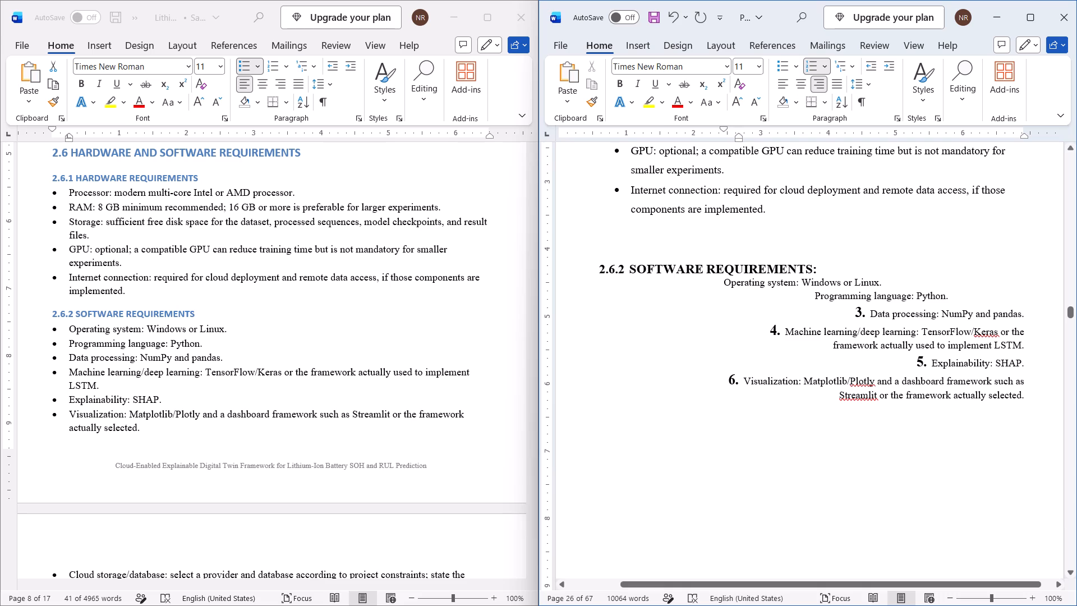
key(Up)
key(BackSpace)
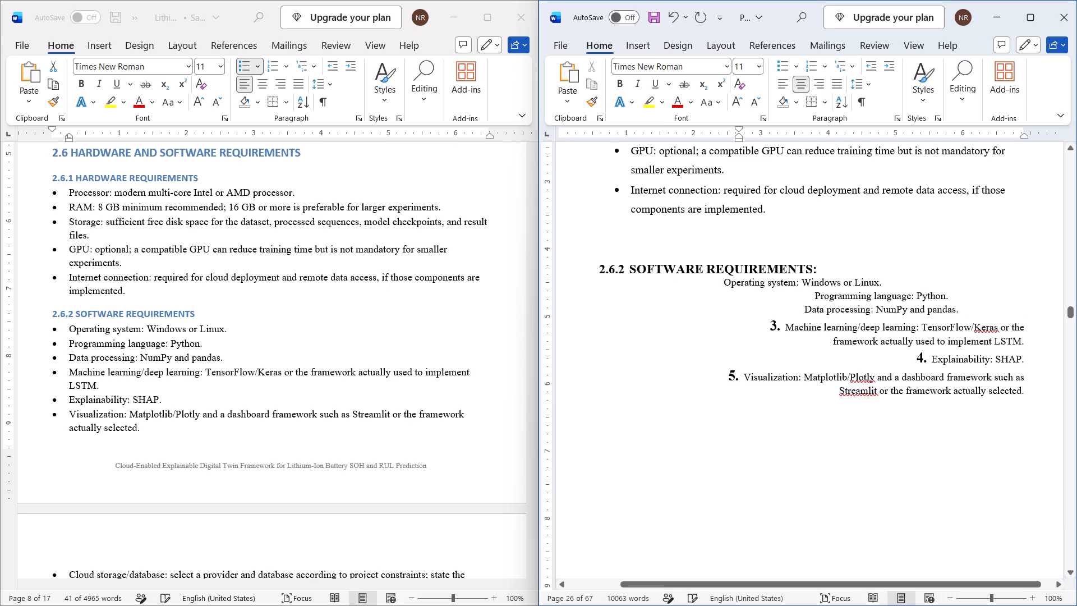
click(783, 328)
key(BackSpace)
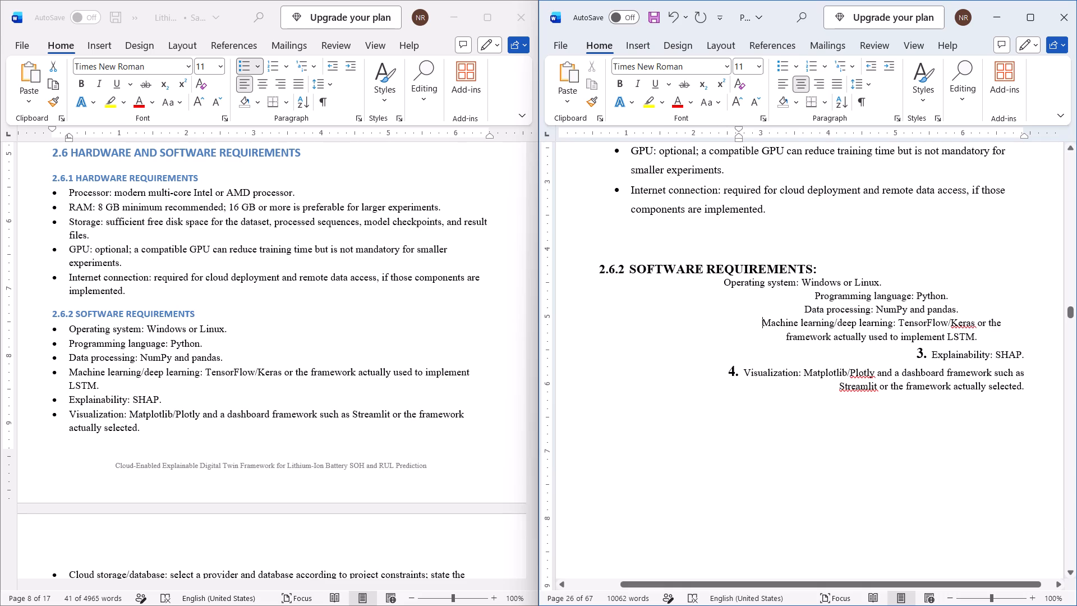
click(926, 351)
key(BackSpace)
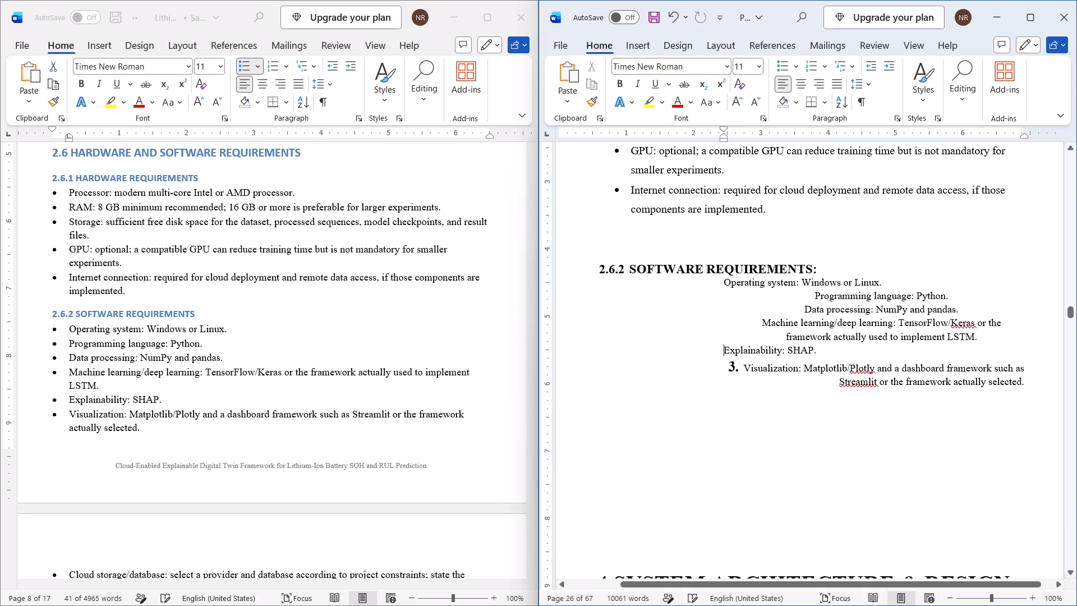
click(739, 374)
key(BackSpace)
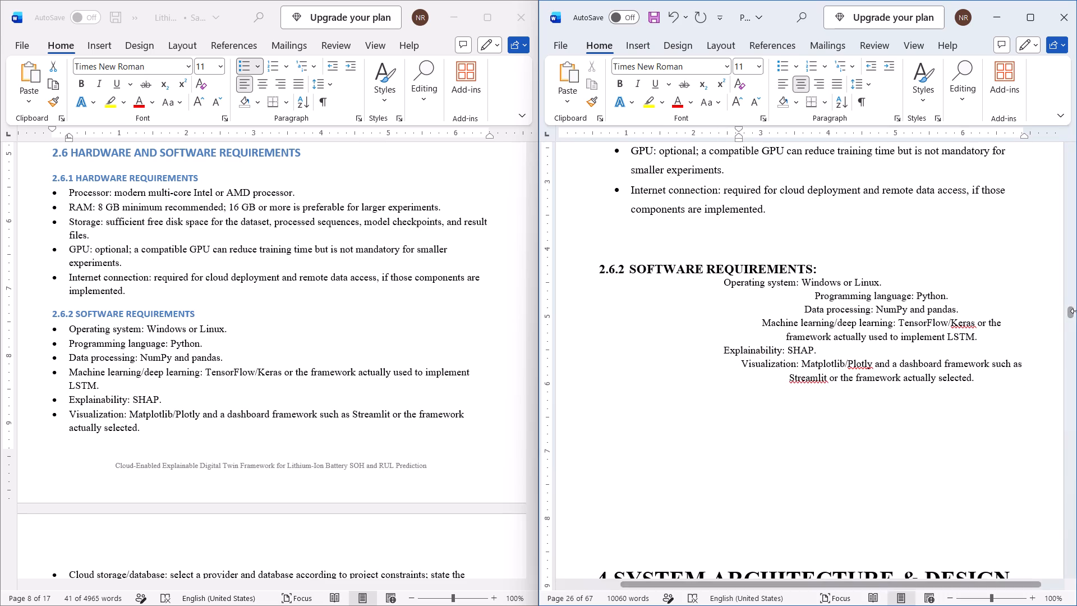
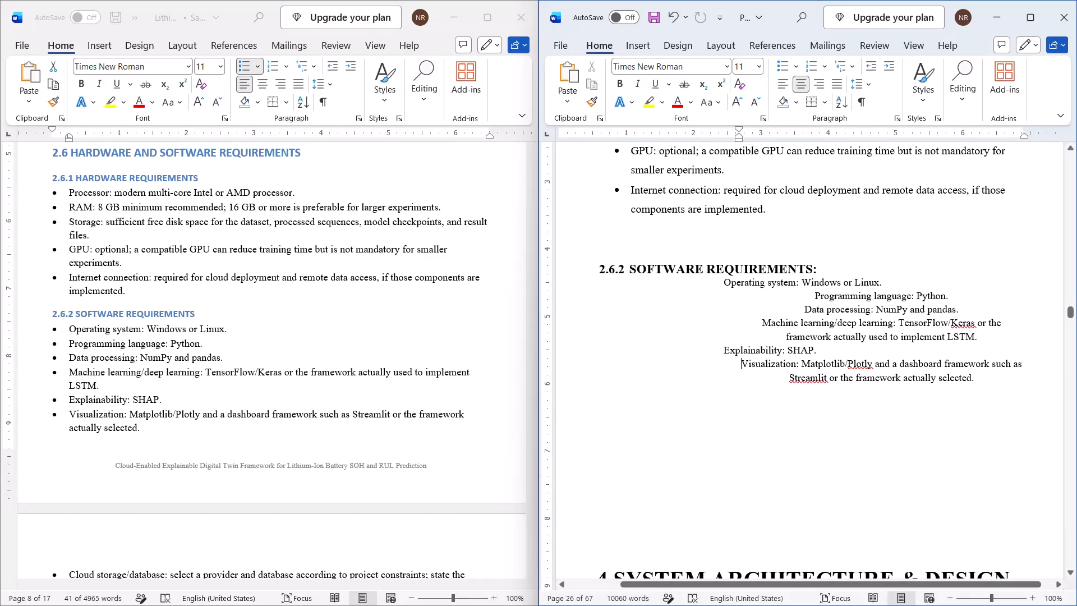
Shift the six software requirement items' indent leftward so their lines start nearly beneath the 2.6.2 heading number.
drag(722, 288, 732, 292)
drag(732, 292, 969, 384)
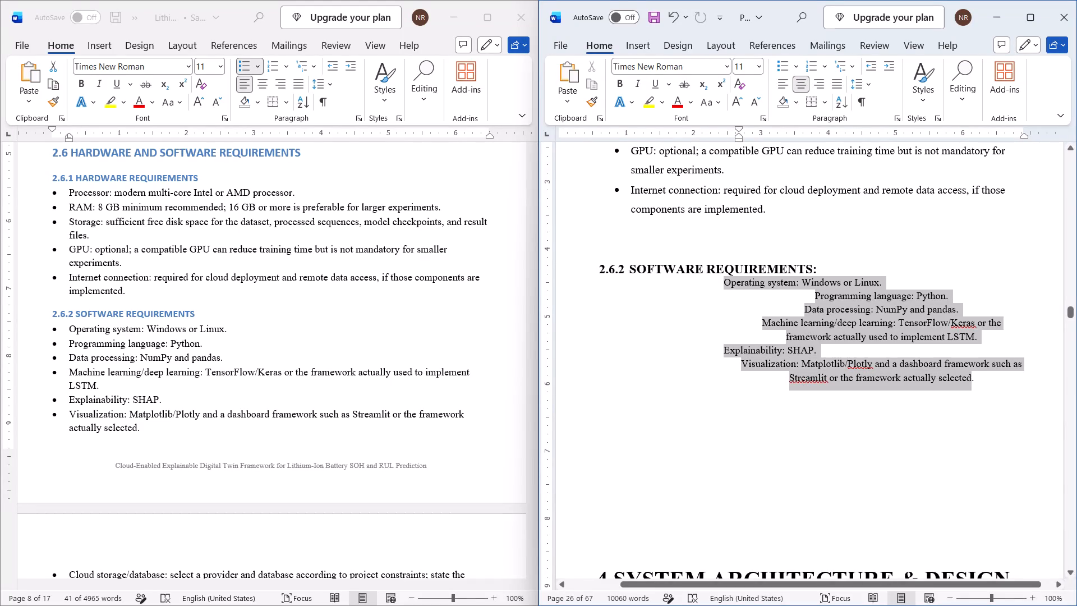
drag(969, 384, 1007, 380)
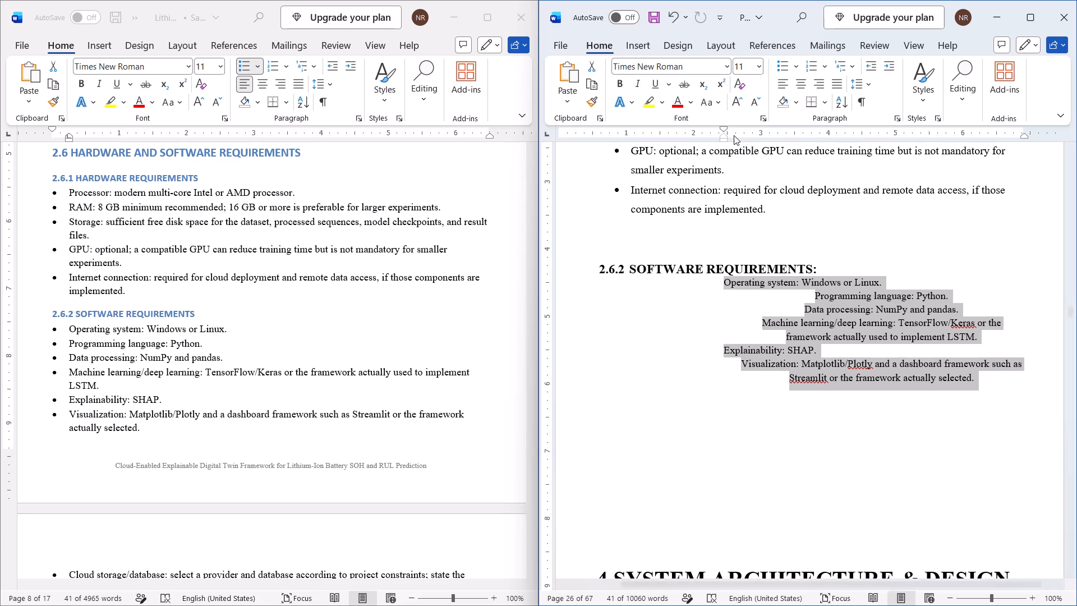
drag(722, 130, 673, 136)
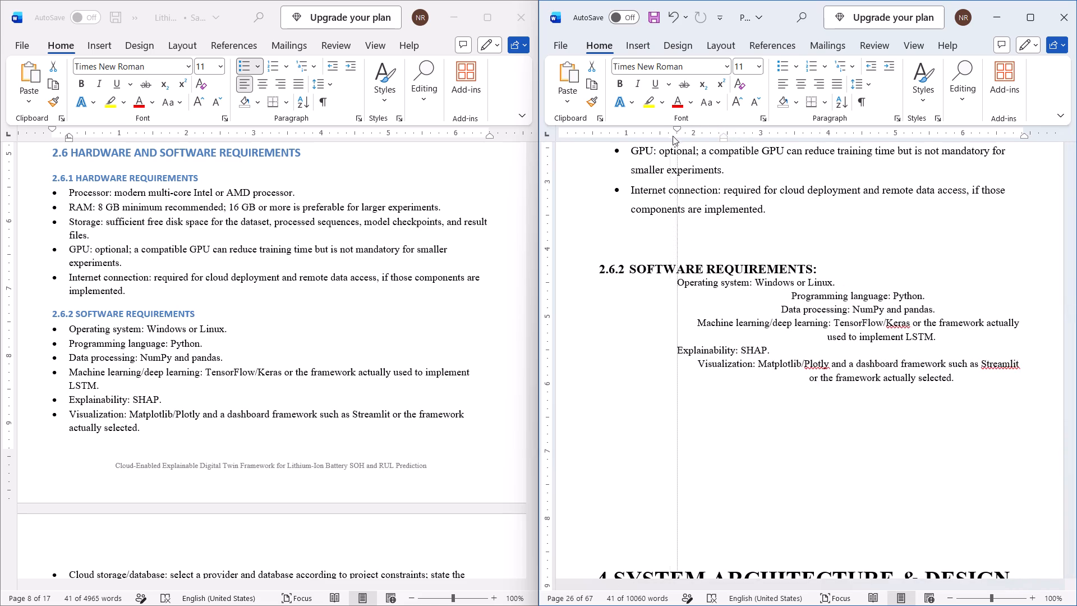
drag(673, 136, 605, 144)
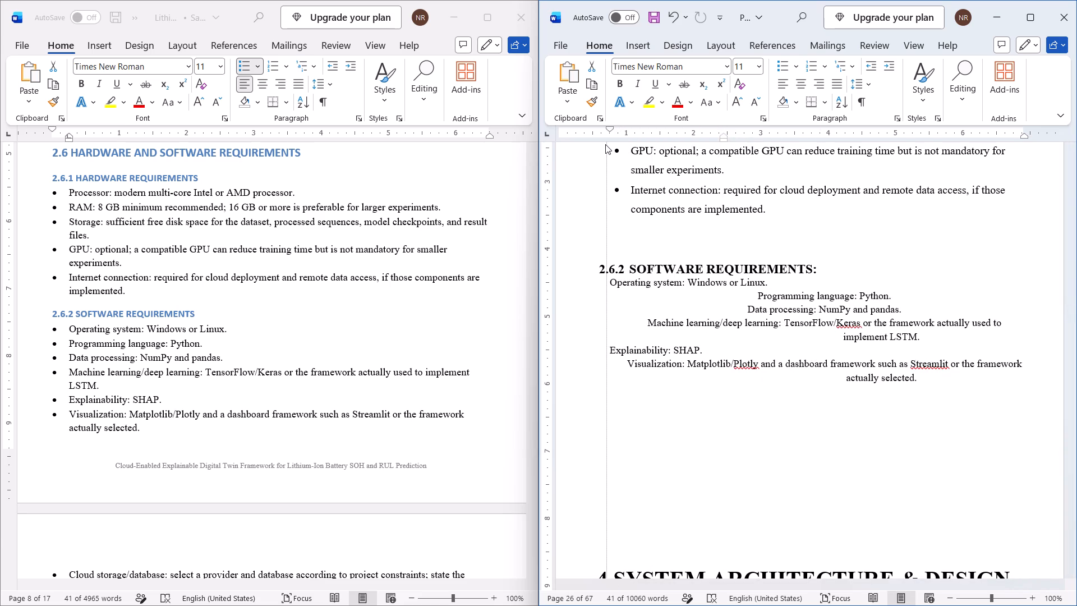
drag(605, 144, 609, 149)
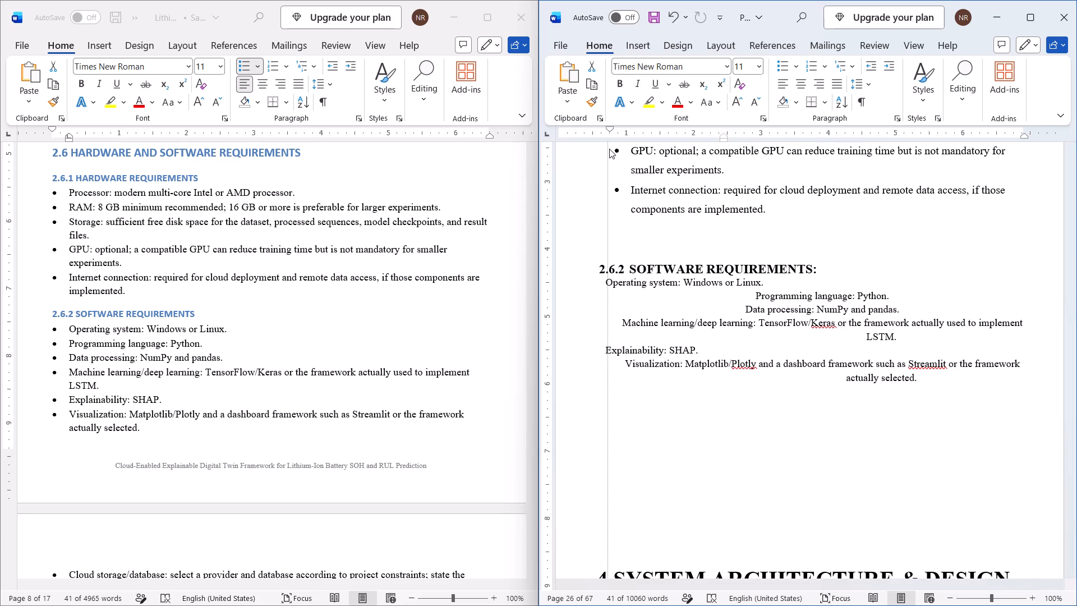
drag(609, 149, 610, 149)
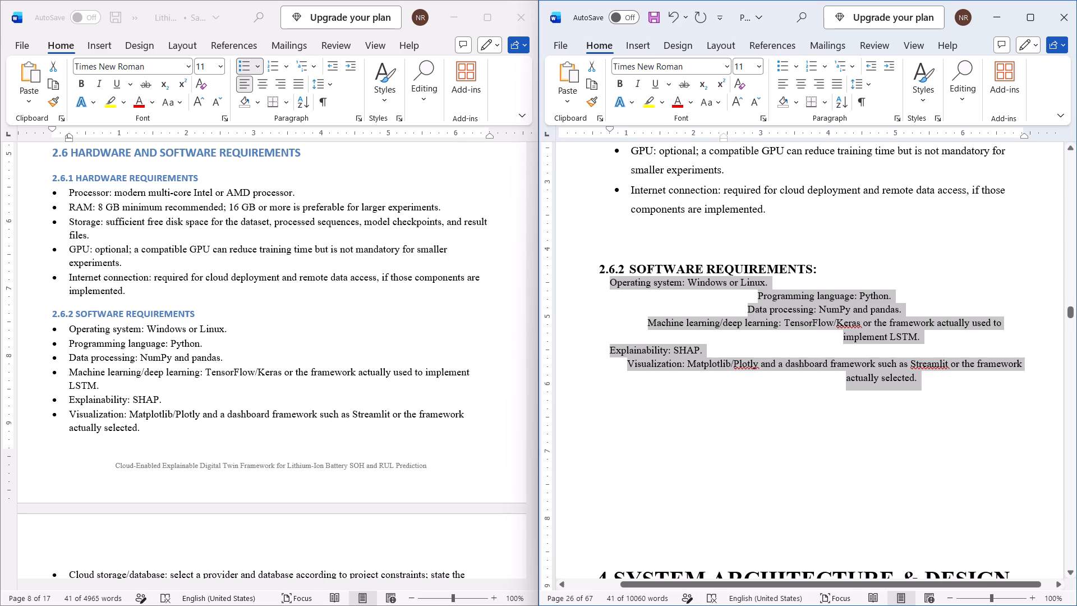
Format the six software requirement items as justified 12-point text with 1.5 line spacing.
click(837, 86)
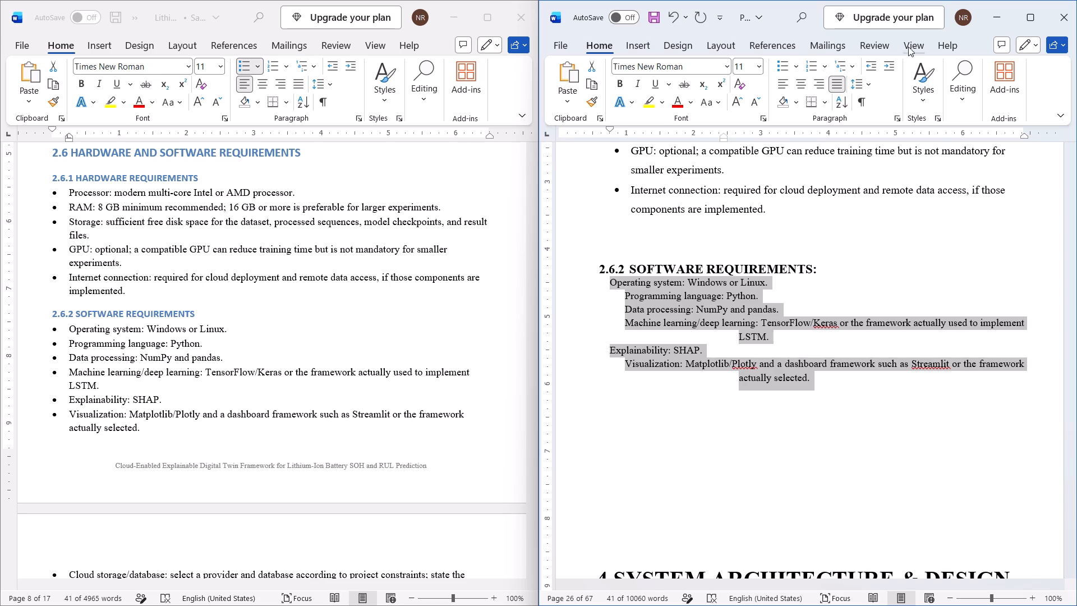
click(757, 70)
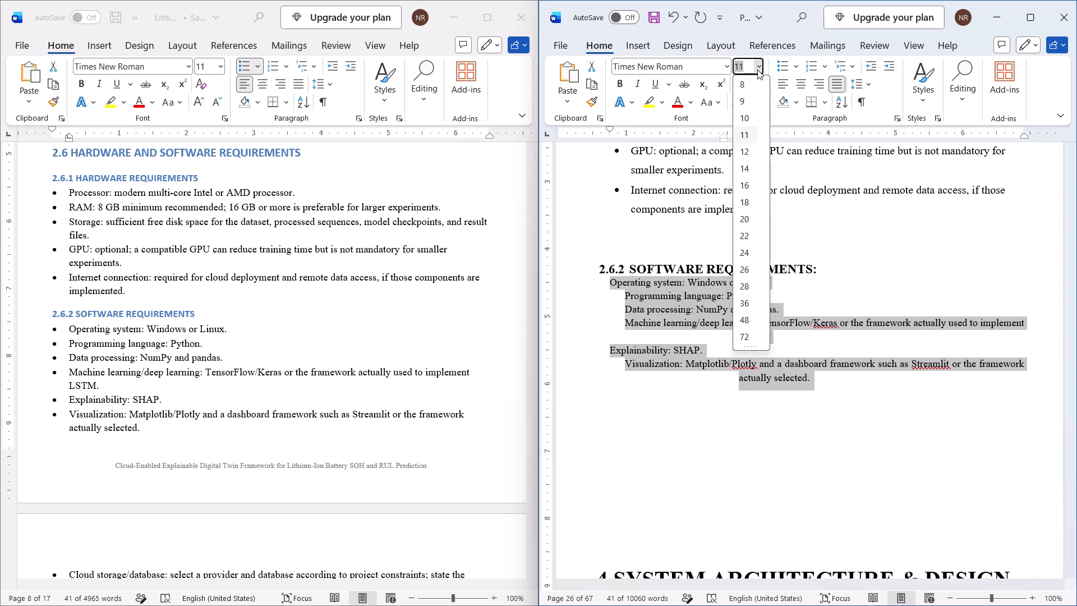
click(747, 150)
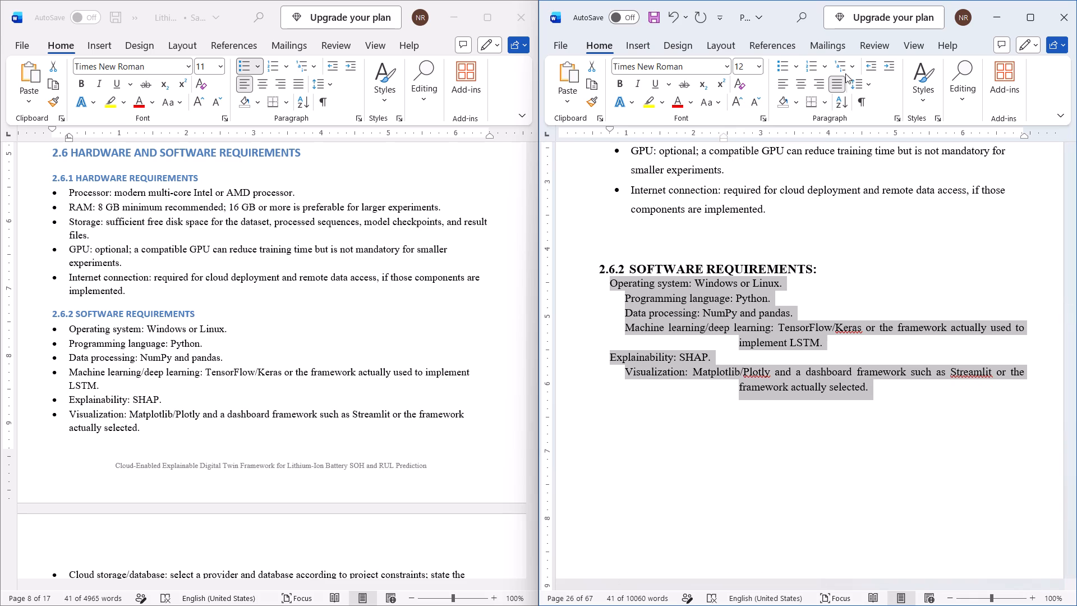
click(860, 81)
click(883, 143)
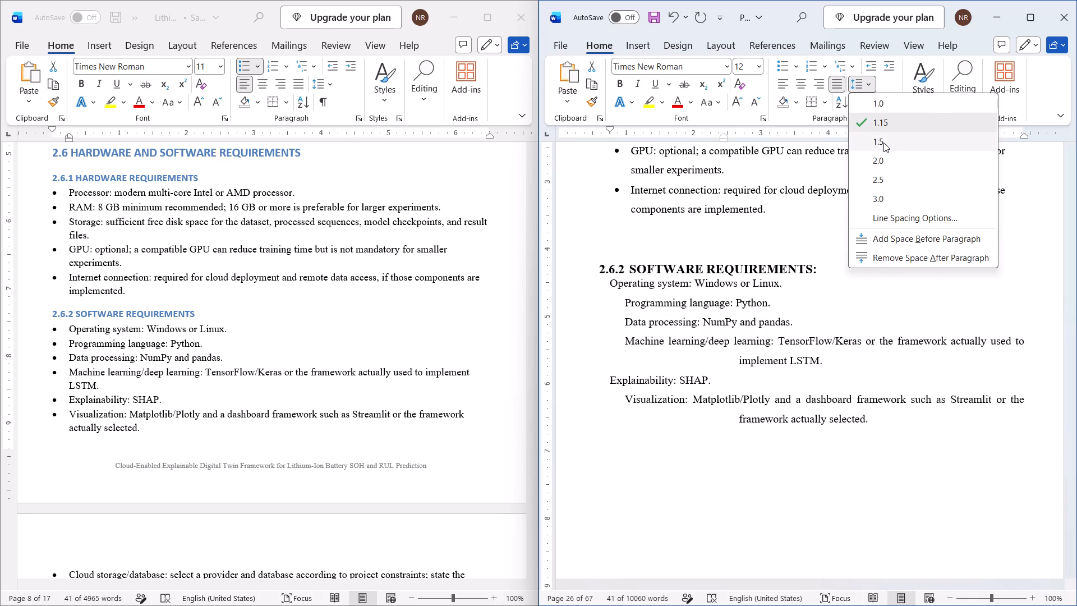
Insert an unnumbered blank line between the 2.6.2 SOFTWARE REQUIREMENTS heading and the operating system item.
click(837, 264)
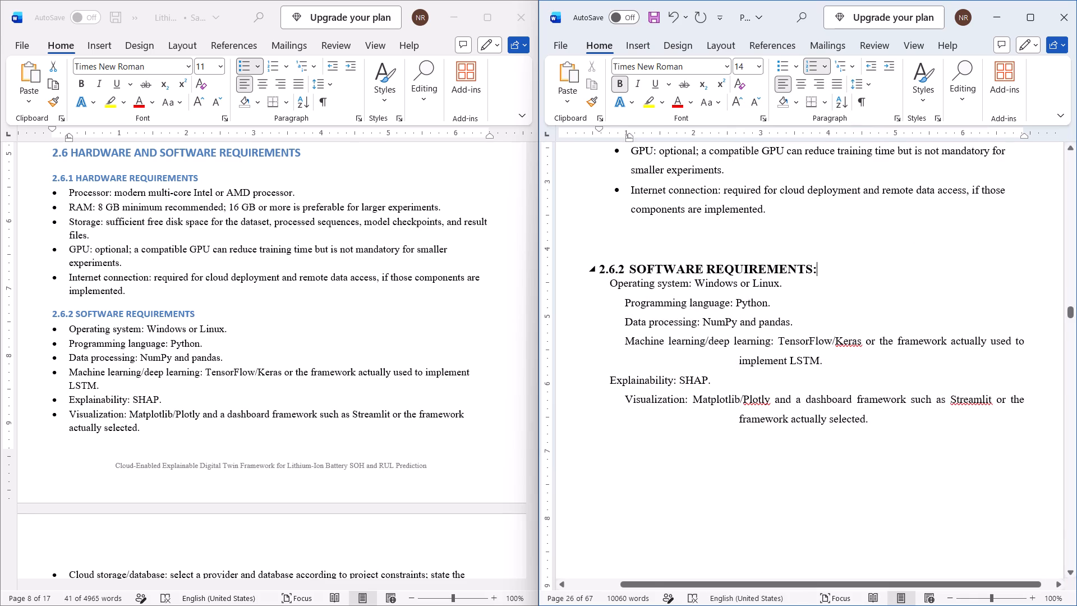
key(Return)
key(BackSpace)
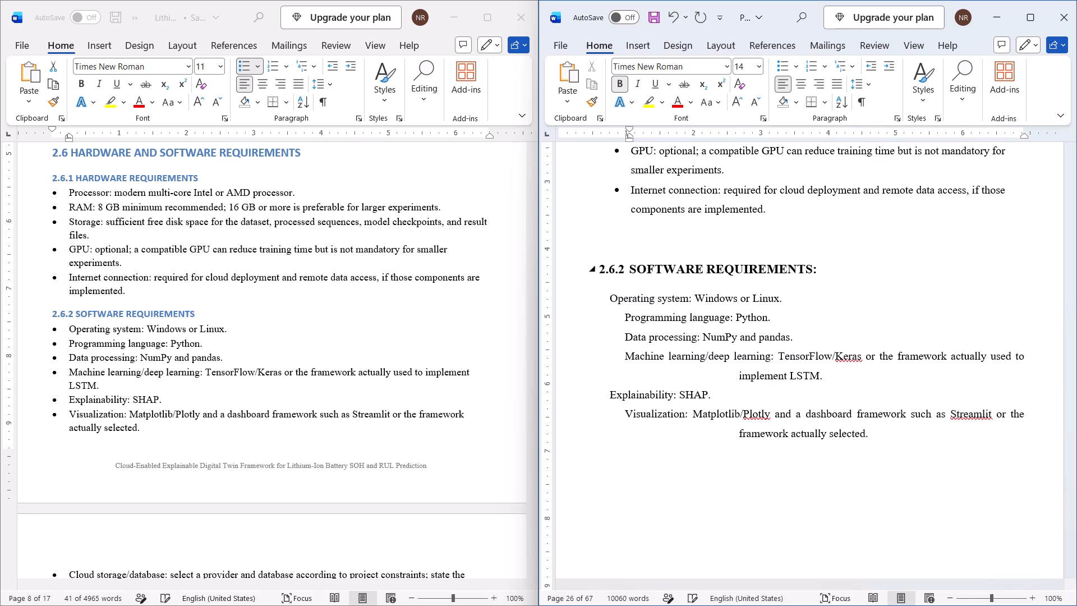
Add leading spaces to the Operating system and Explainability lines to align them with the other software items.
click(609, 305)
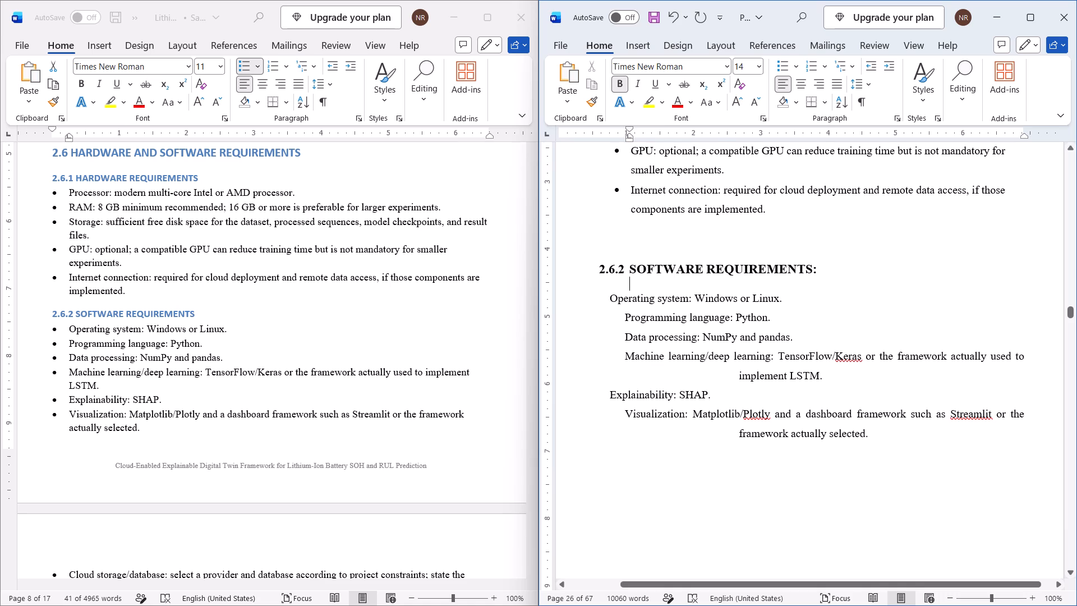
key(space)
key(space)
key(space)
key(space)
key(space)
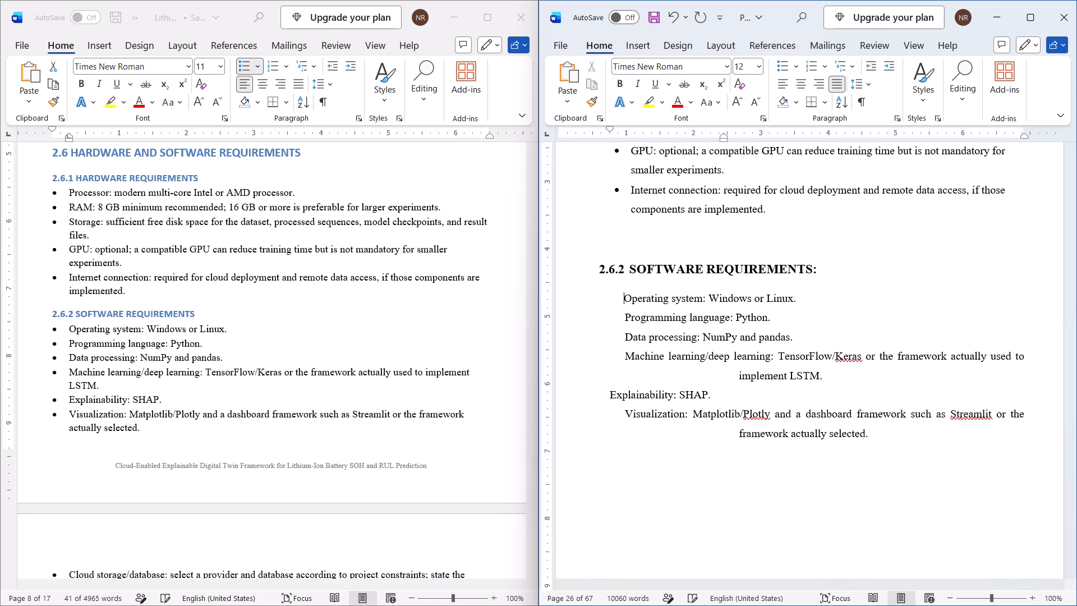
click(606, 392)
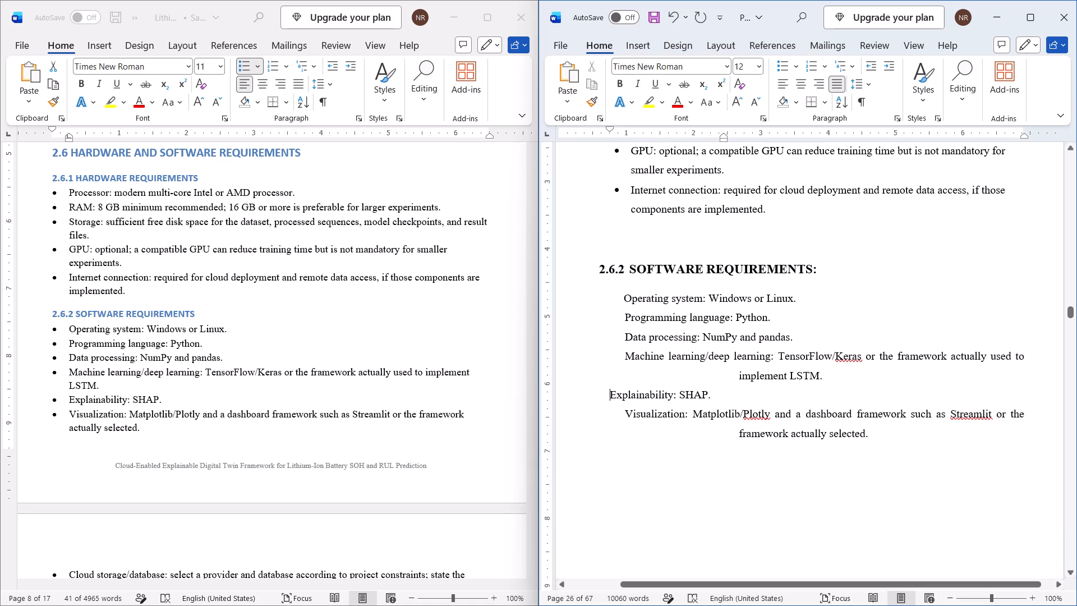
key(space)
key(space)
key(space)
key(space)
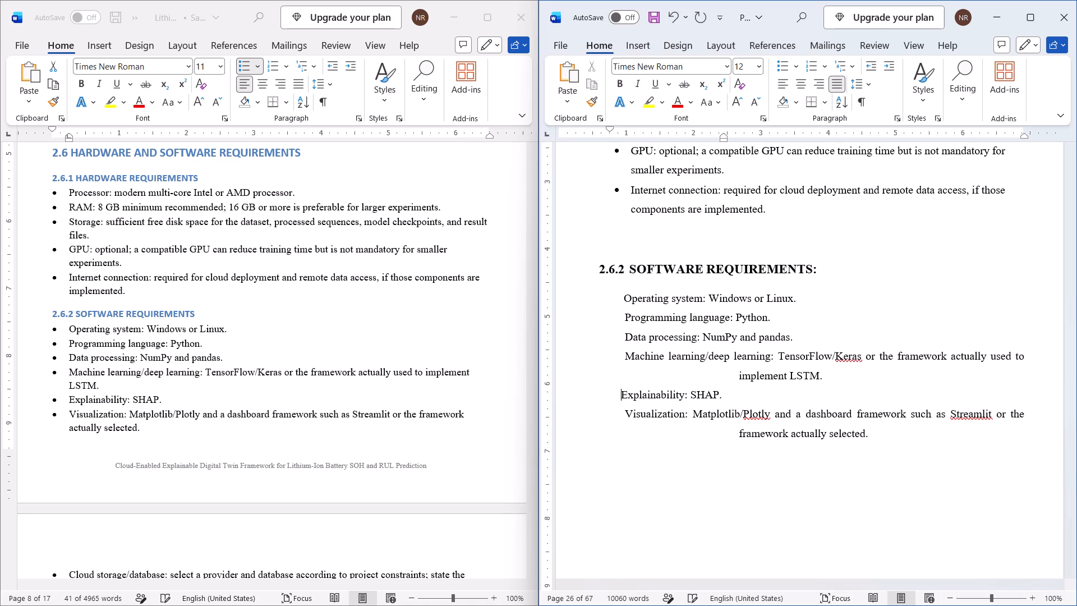
Apply round bullets to all six software requirement items, matching the hardware requirements list.
click(729, 379)
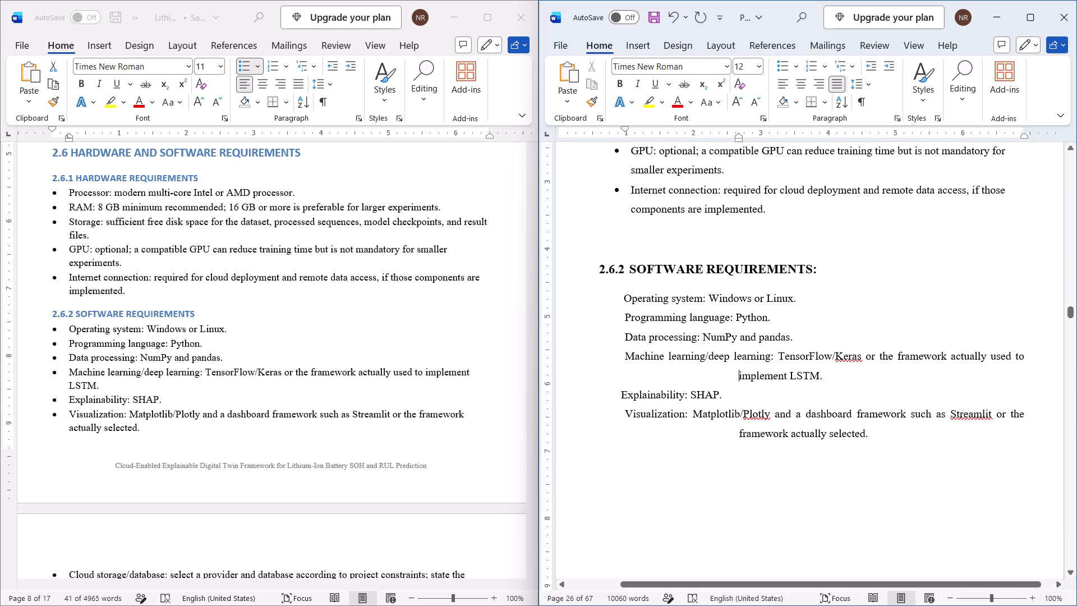
drag(618, 297, 718, 389)
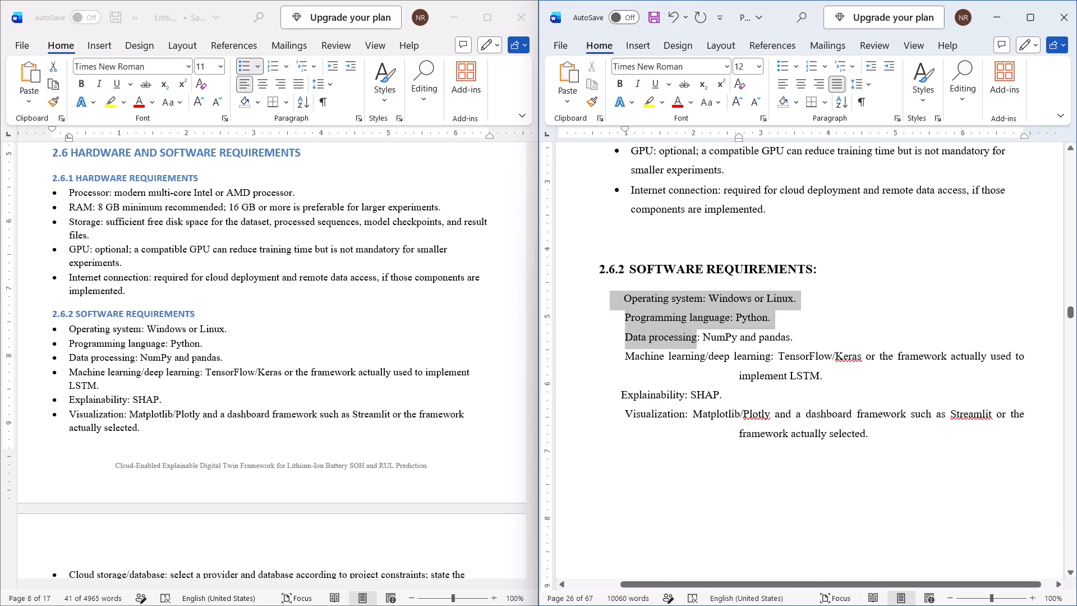
drag(718, 389, 878, 445)
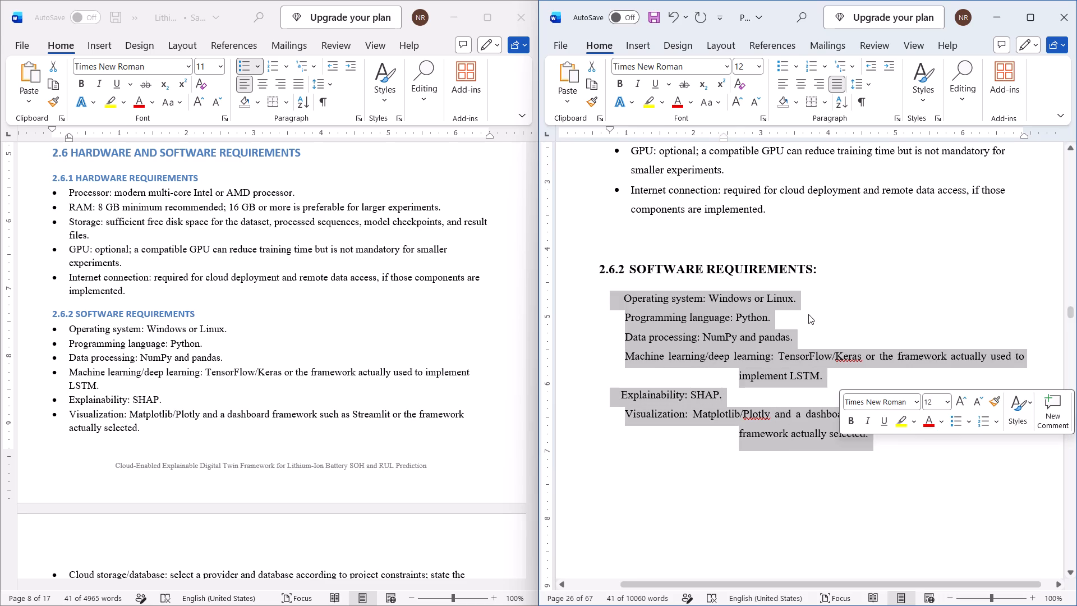
click(783, 59)
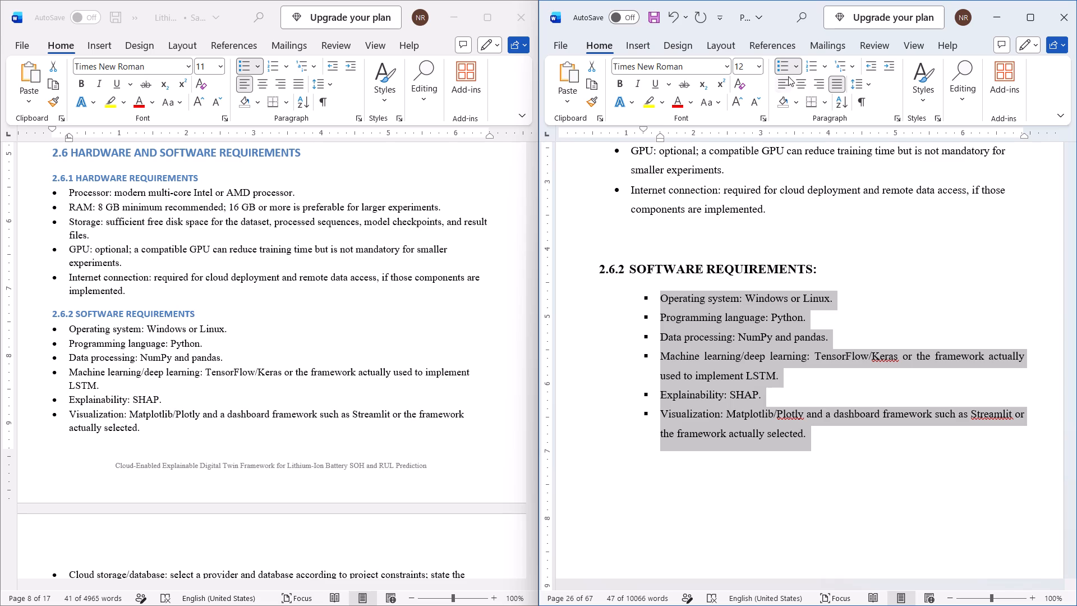
click(793, 66)
click(824, 164)
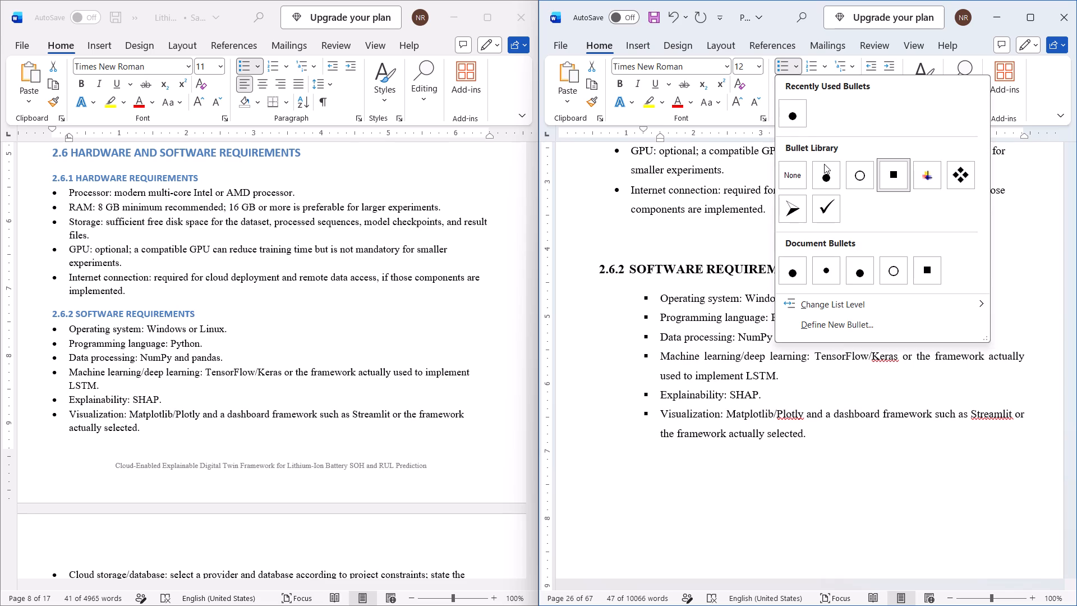
Move the right indent of the six software requirement bullets inward to match the hardware bullets' right edge.
click(744, 239)
scroll(744, 239, up, 1)
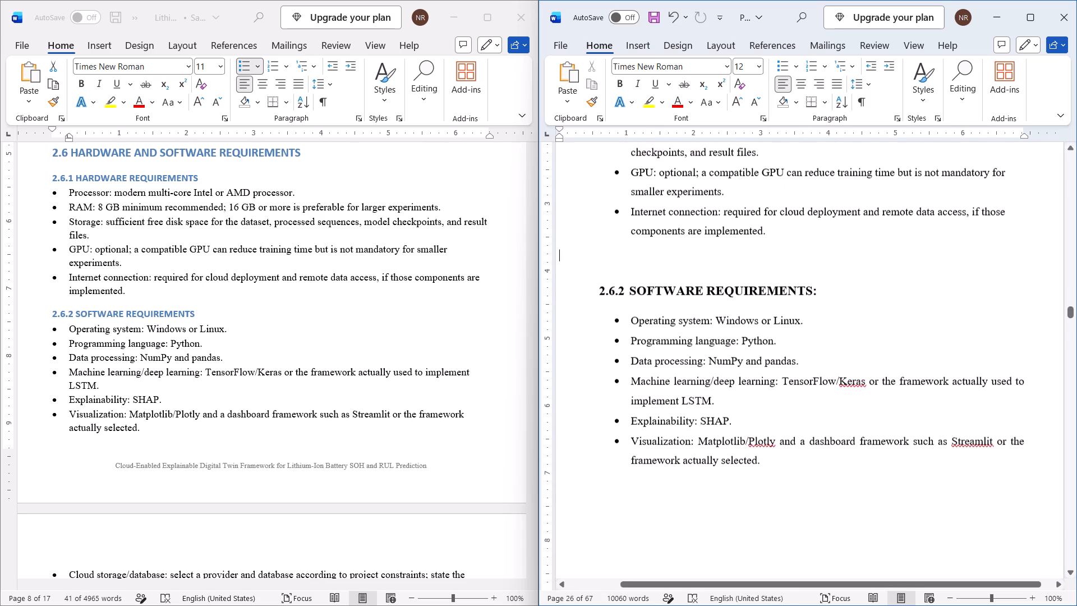
scroll(744, 239, up, 2)
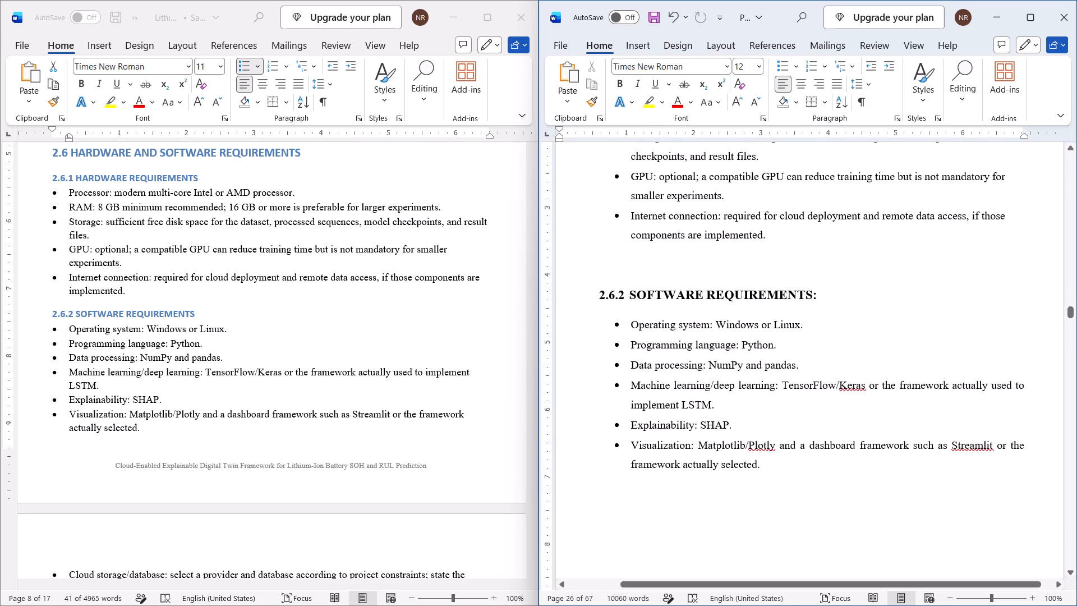
scroll(744, 239, up, 1)
scroll(744, 239, down, 1)
scroll(744, 239, up, 1)
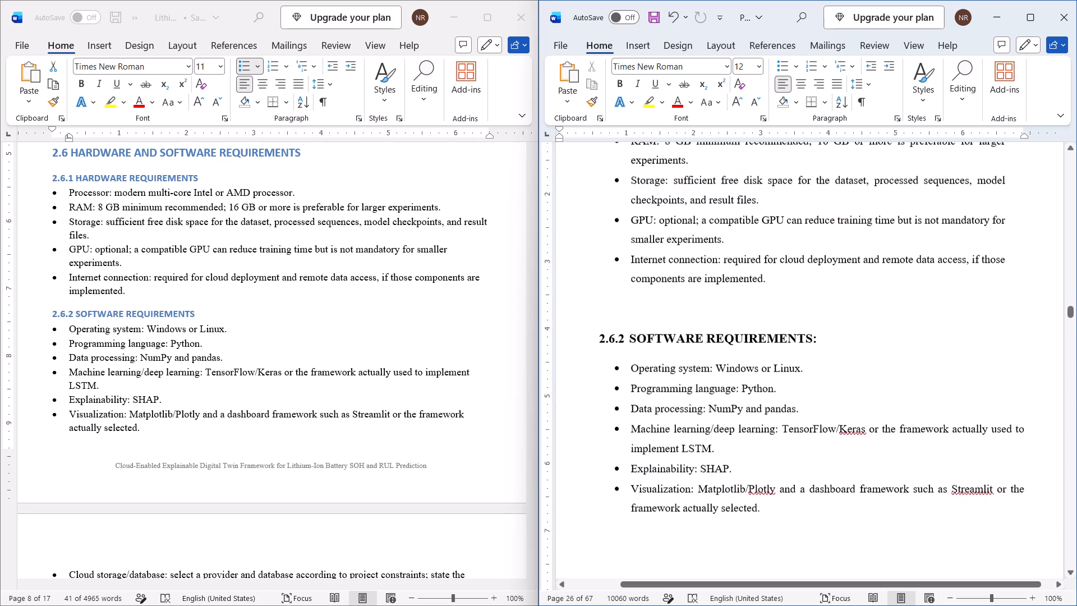
scroll(744, 239, left, 1)
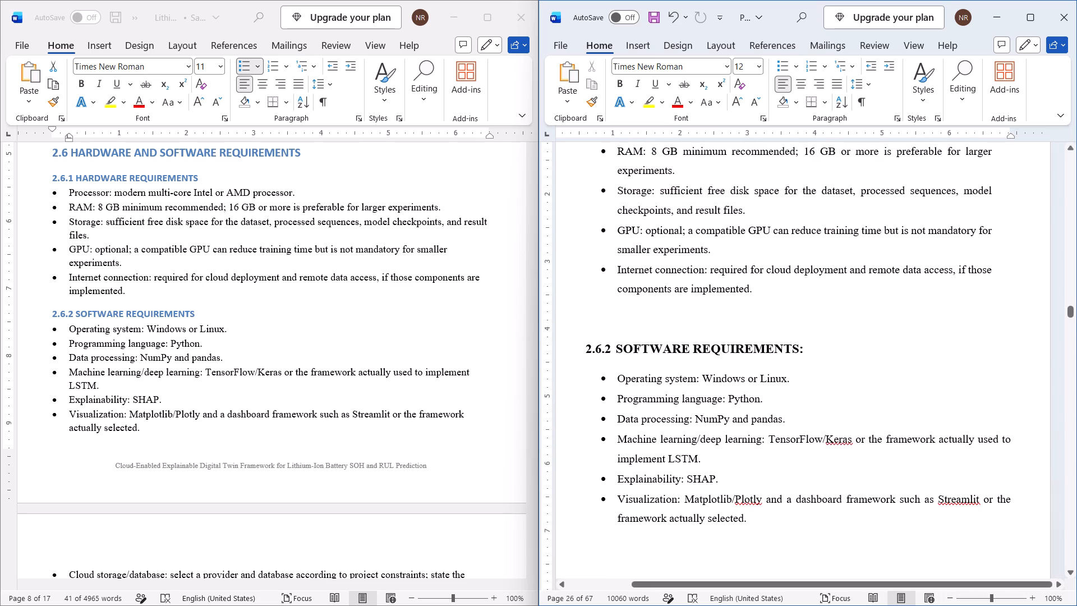
drag(752, 521, 623, 382)
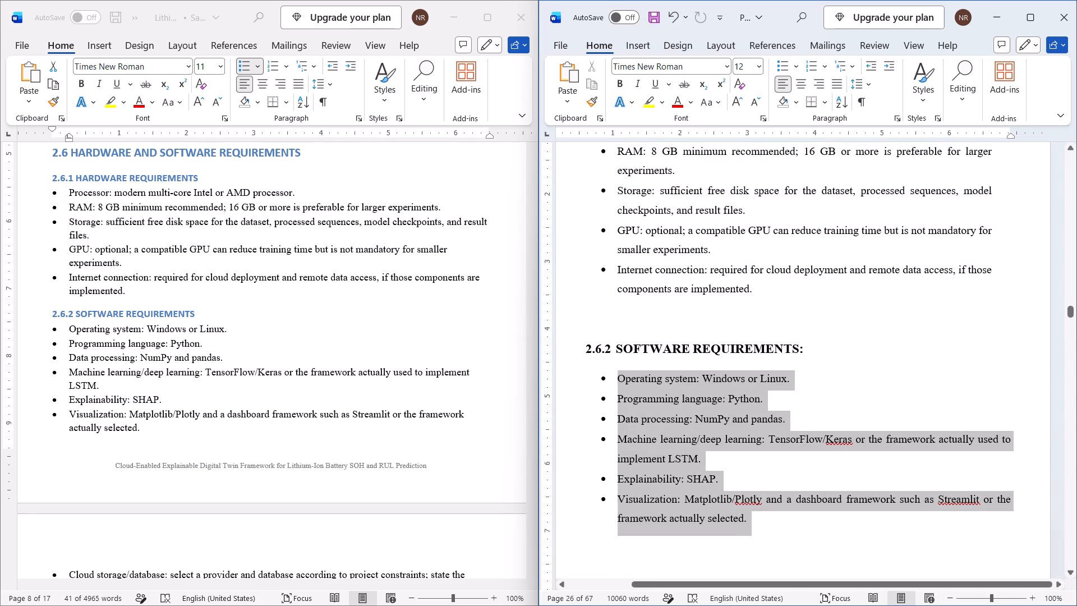
drag(623, 382, 618, 377)
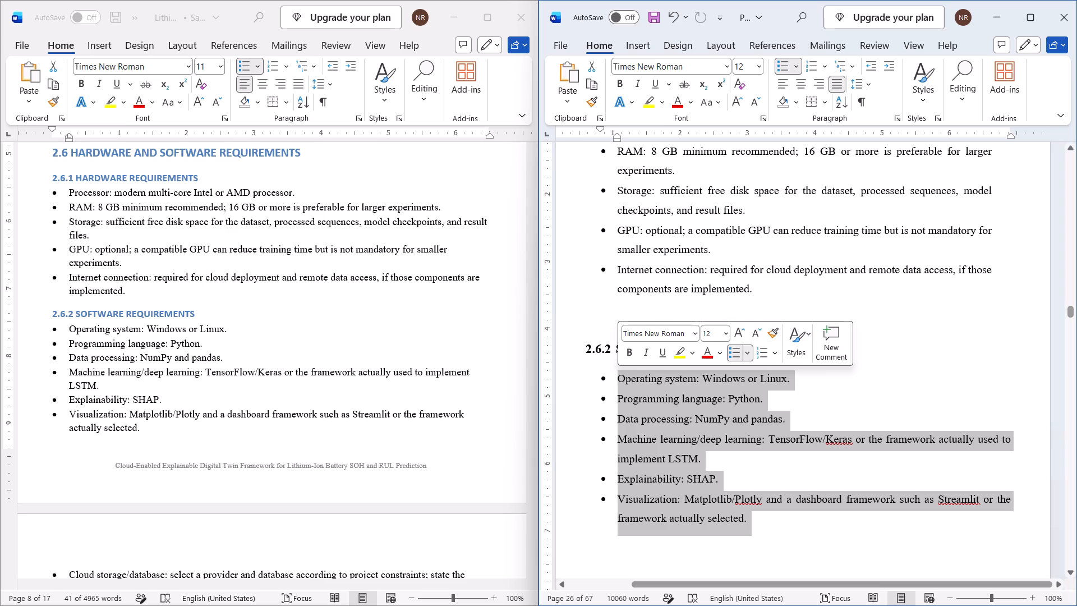
drag(1012, 139, 995, 139)
Insert a blank line above the 4.SYSTEM ARCHITECTURE & DESIGN heading to push it onto the next page.
scroll(978, 309, left, 1)
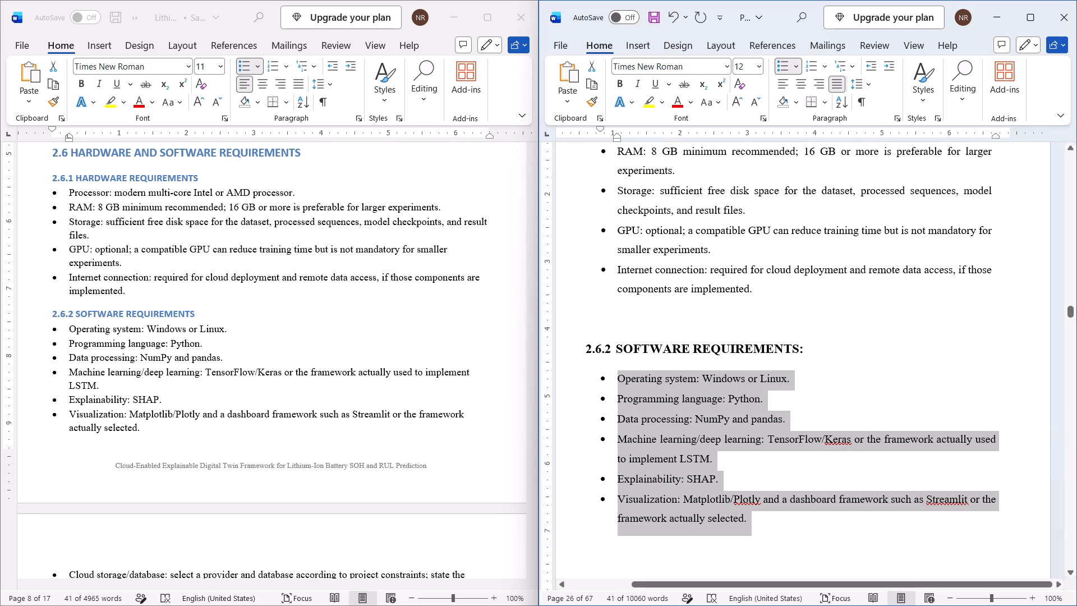
scroll(978, 309, left, 3)
scroll(978, 309, down, 1)
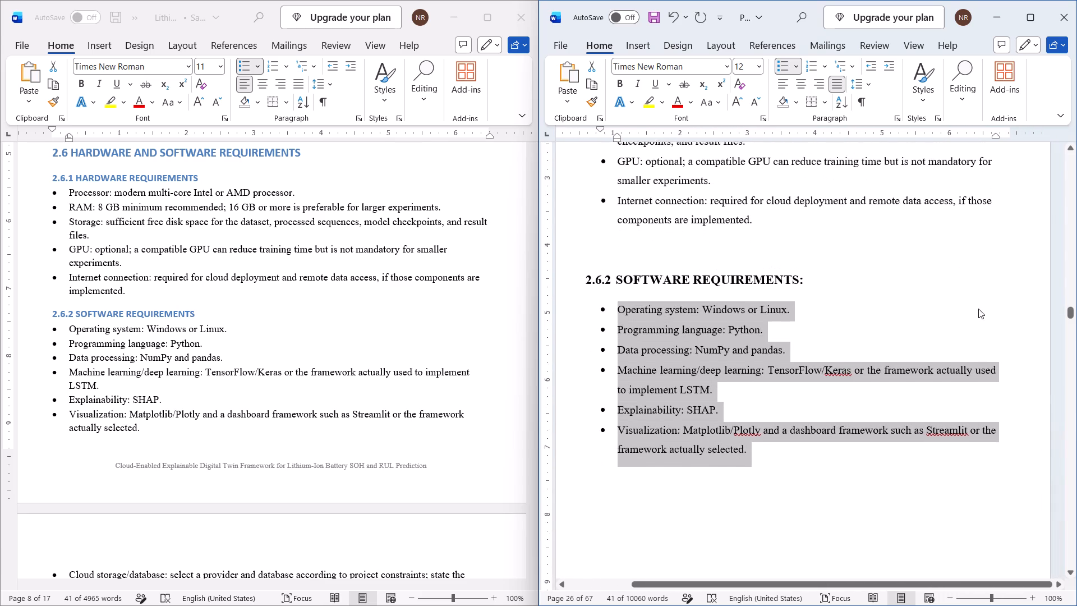
scroll(978, 309, down, 2)
click(831, 360)
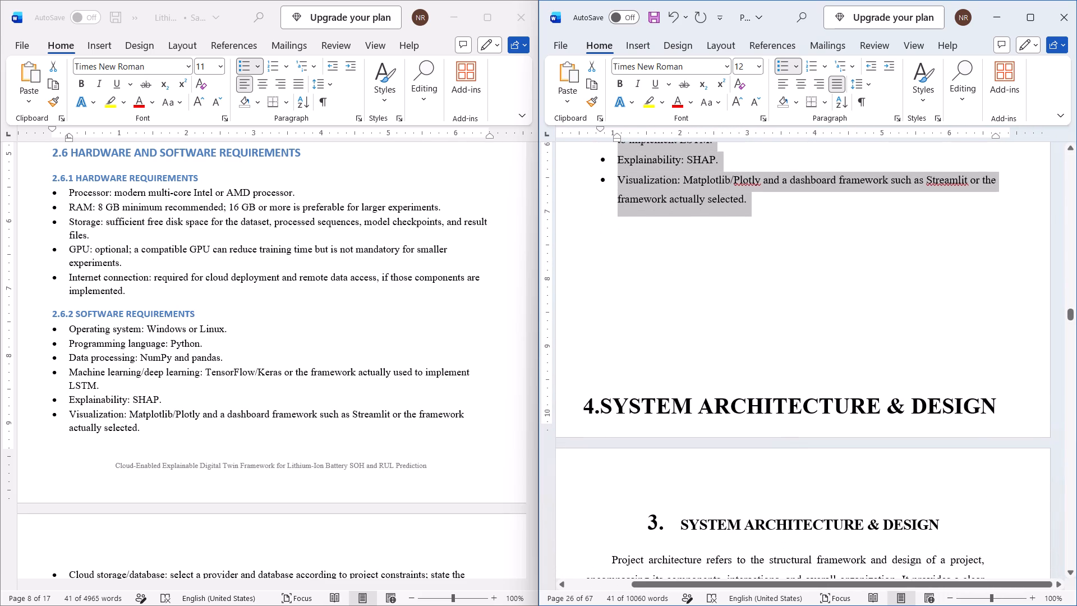
click(831, 360)
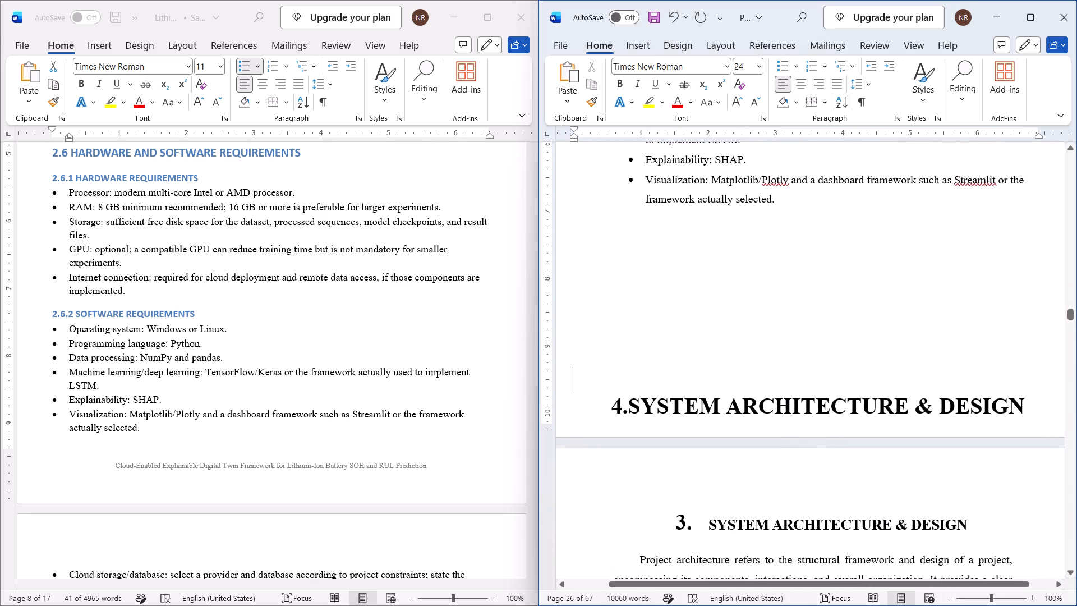
key(Return)
scroll(831, 360, down, 1)
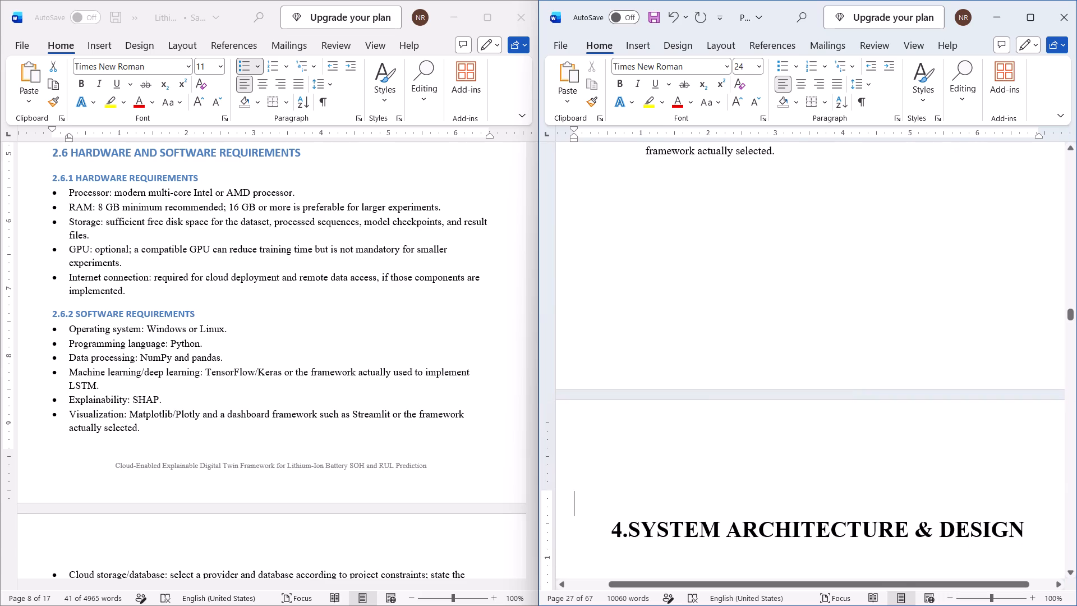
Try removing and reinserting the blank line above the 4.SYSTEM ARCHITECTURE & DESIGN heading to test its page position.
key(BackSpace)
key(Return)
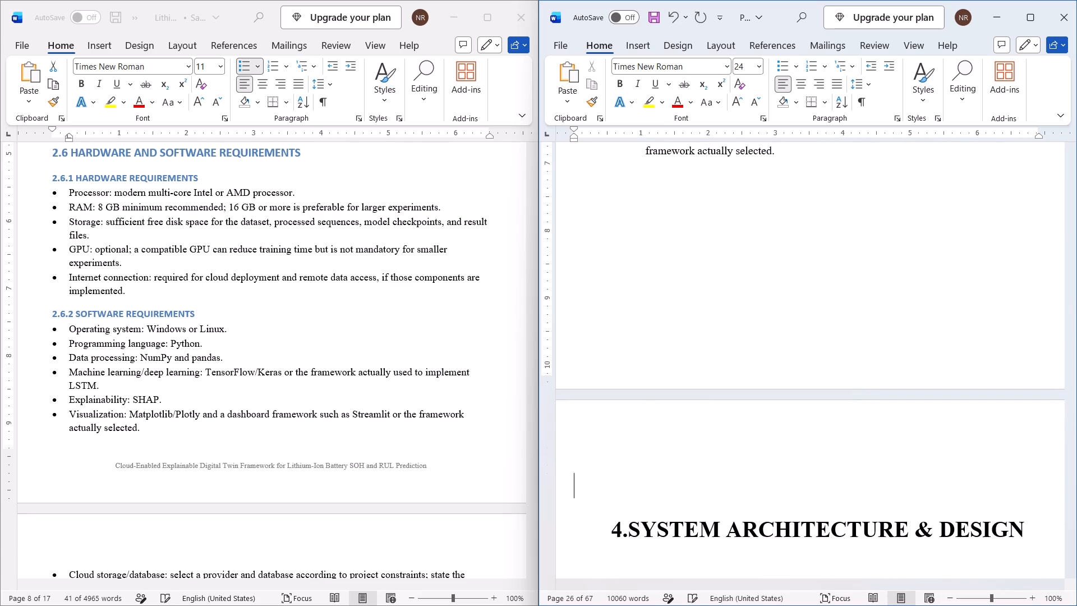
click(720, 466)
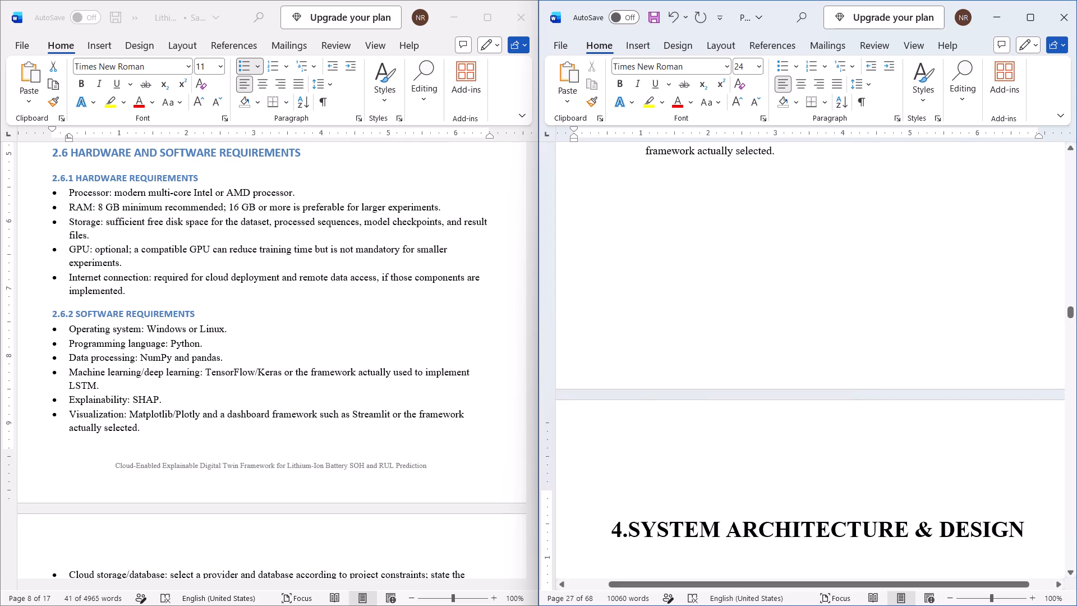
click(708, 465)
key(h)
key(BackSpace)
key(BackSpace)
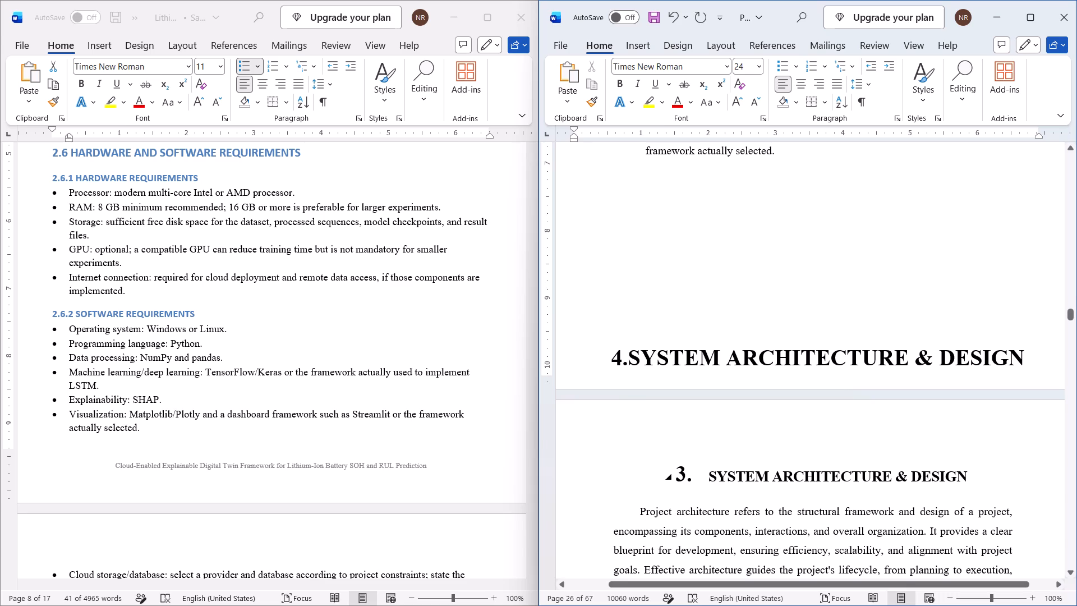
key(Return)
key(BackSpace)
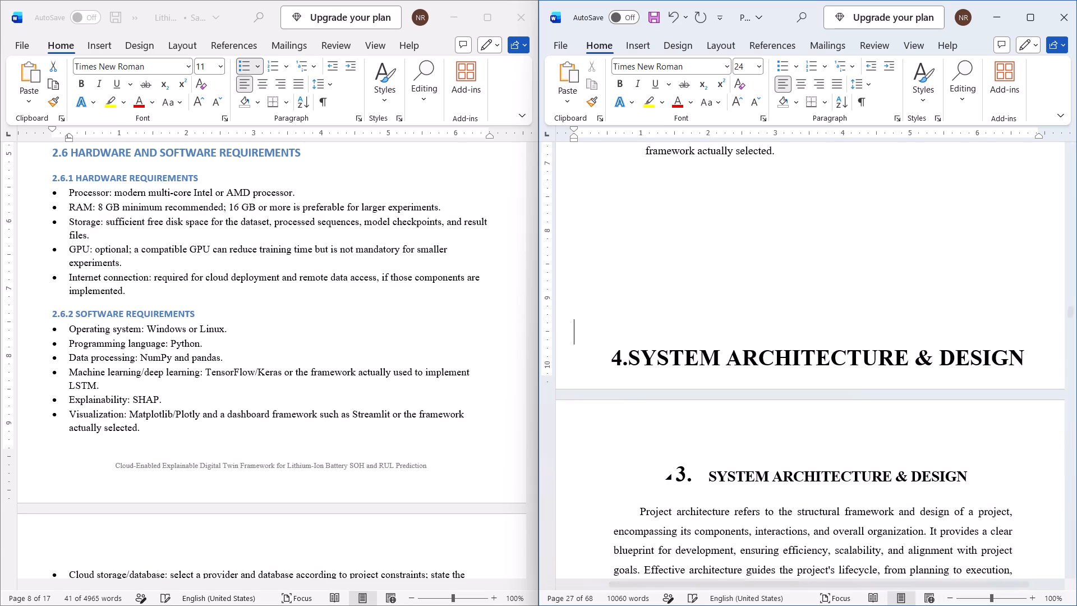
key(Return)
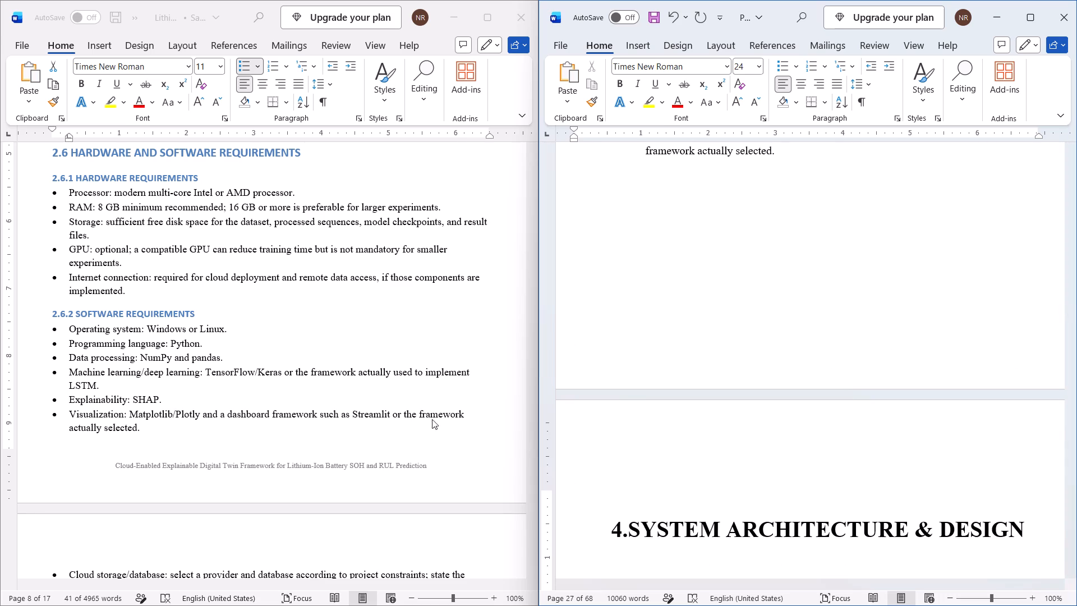
Look through the report's remaining old chapters, from 3. SYSTEM ARCHITECTURE & DESIGN to 4.2 SAMPLE CODE and back to the software requirements.
scroll(401, 424, down, 3)
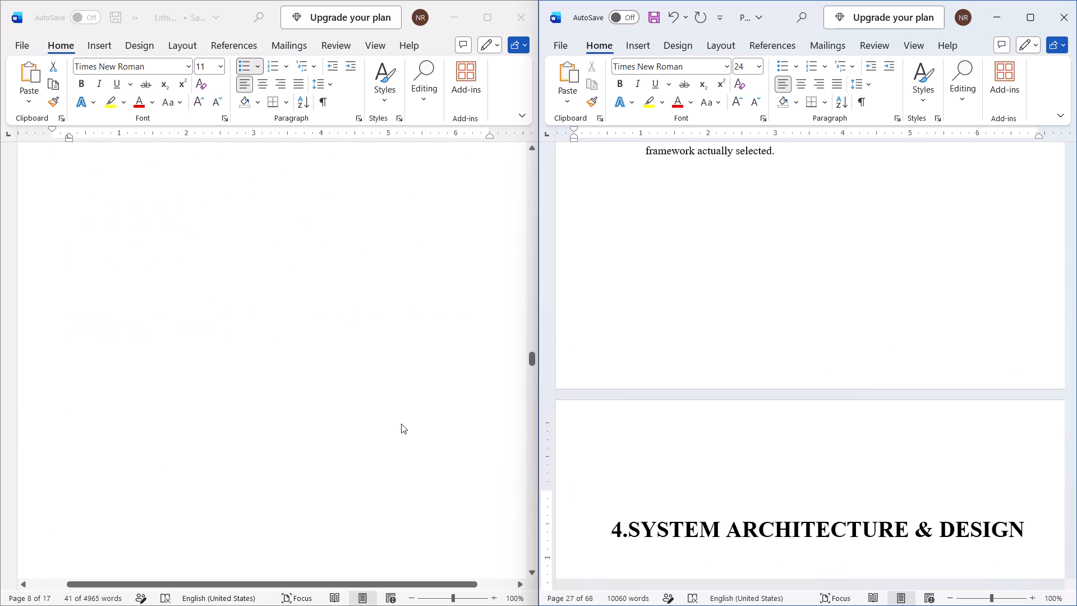
scroll(401, 424, down, 2)
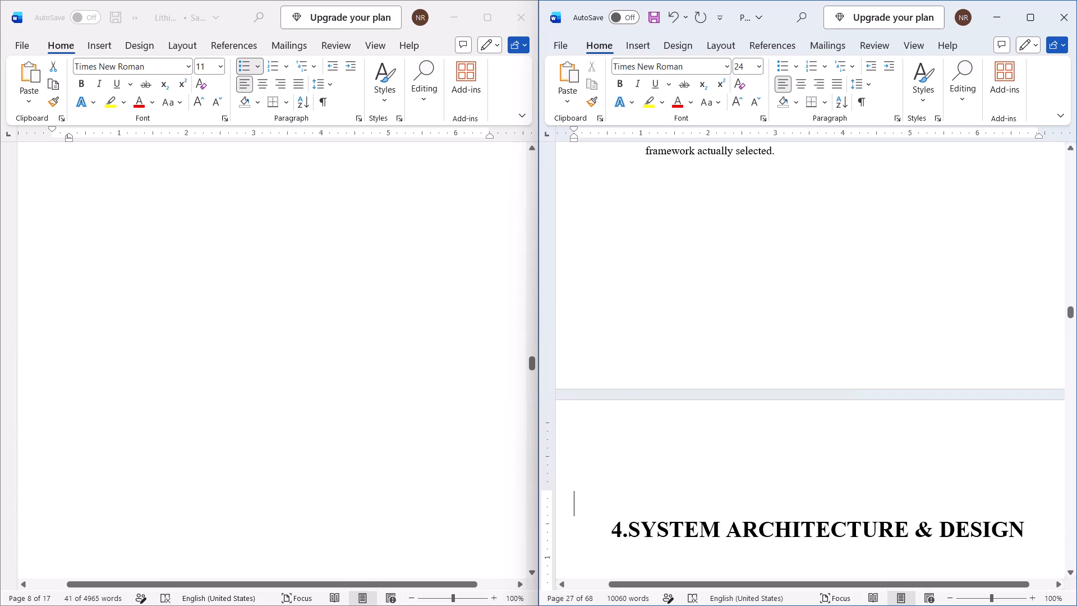
scroll(737, 406, down, 4)
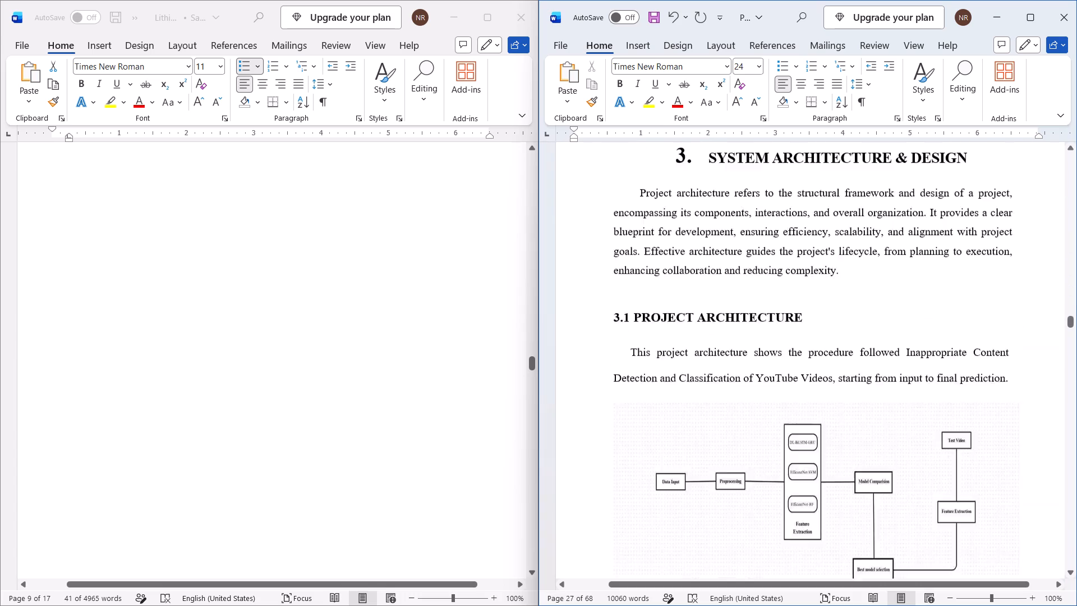
scroll(737, 406, down, 3)
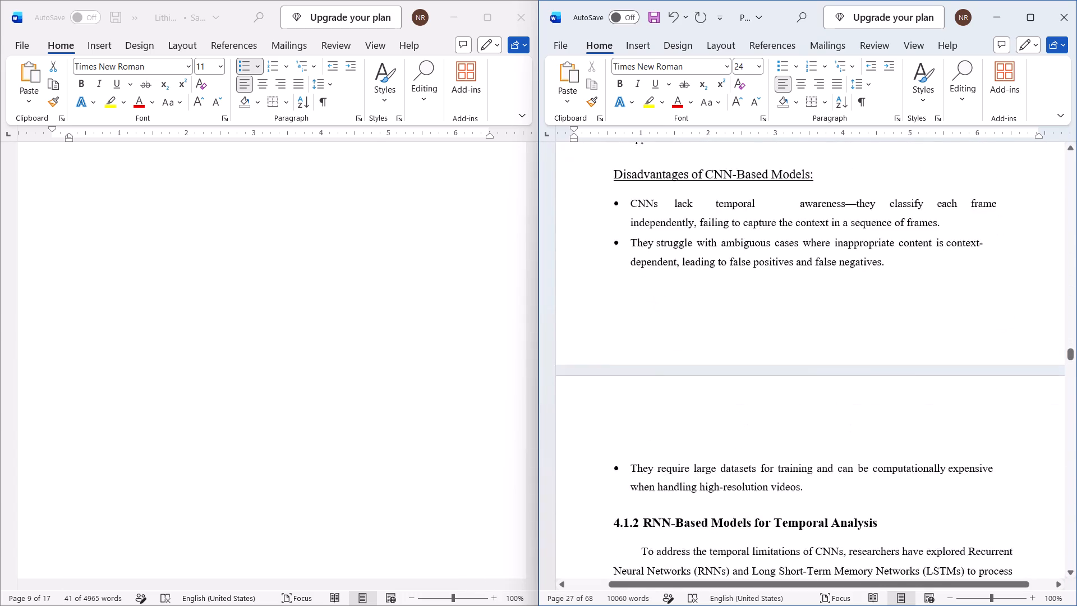
scroll(737, 406, down, 6)
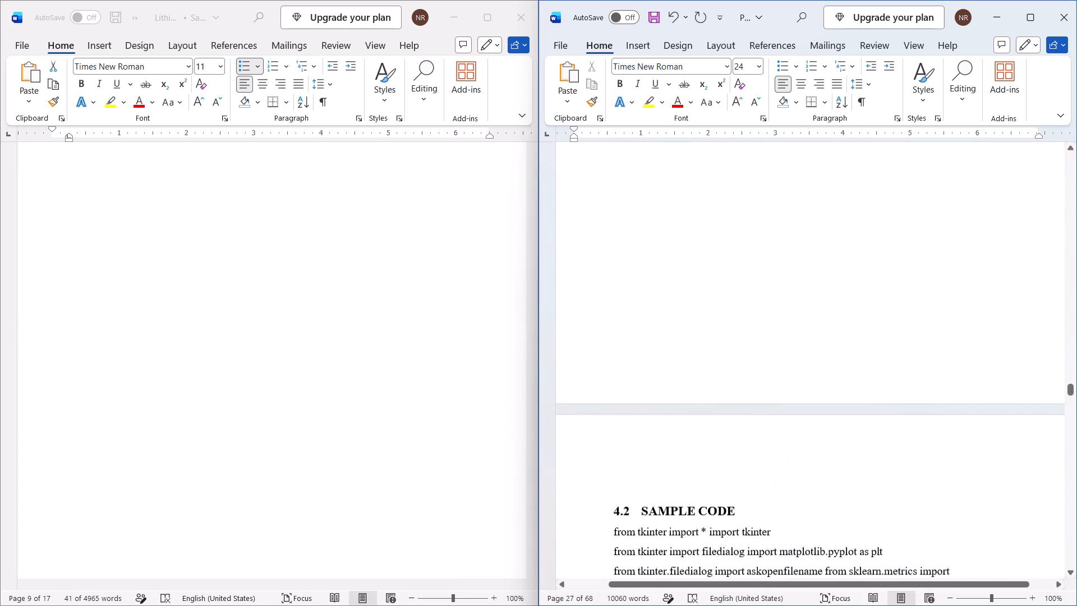
scroll(737, 406, up, 5)
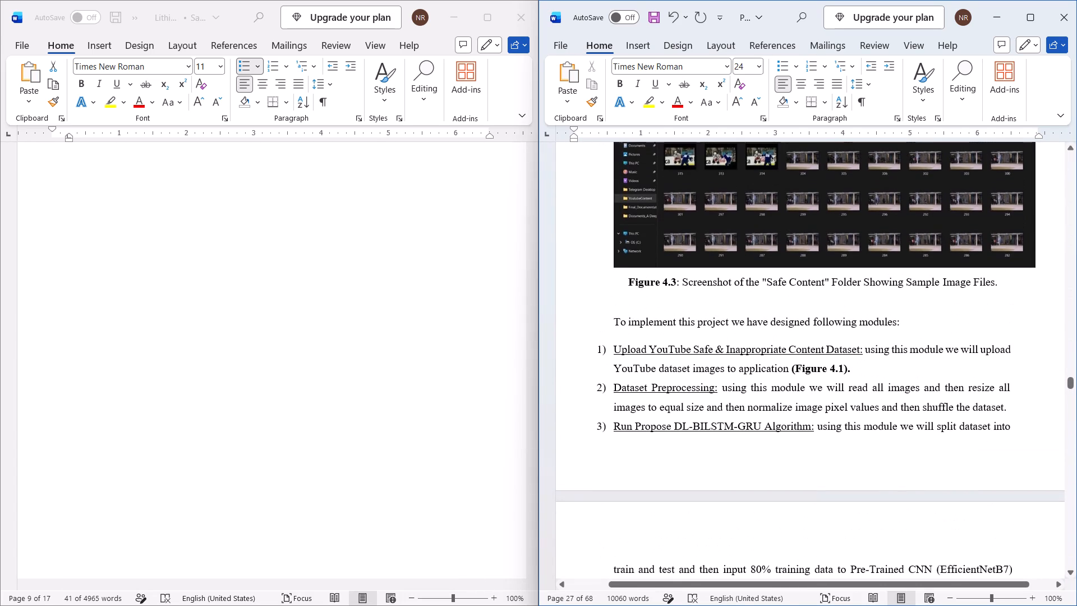
scroll(737, 406, up, 5)
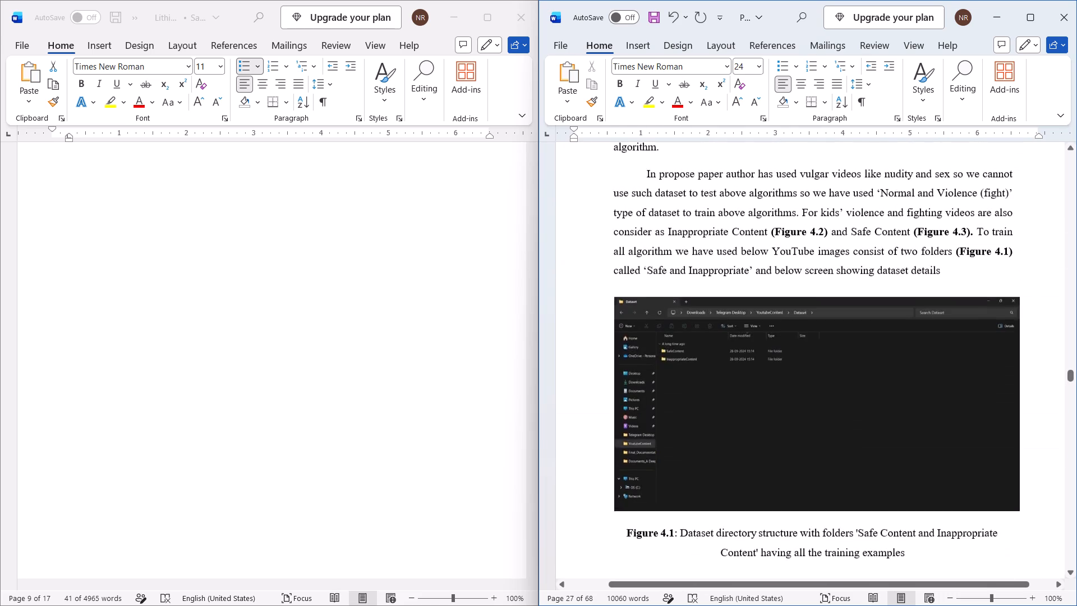
scroll(737, 406, up, 6)
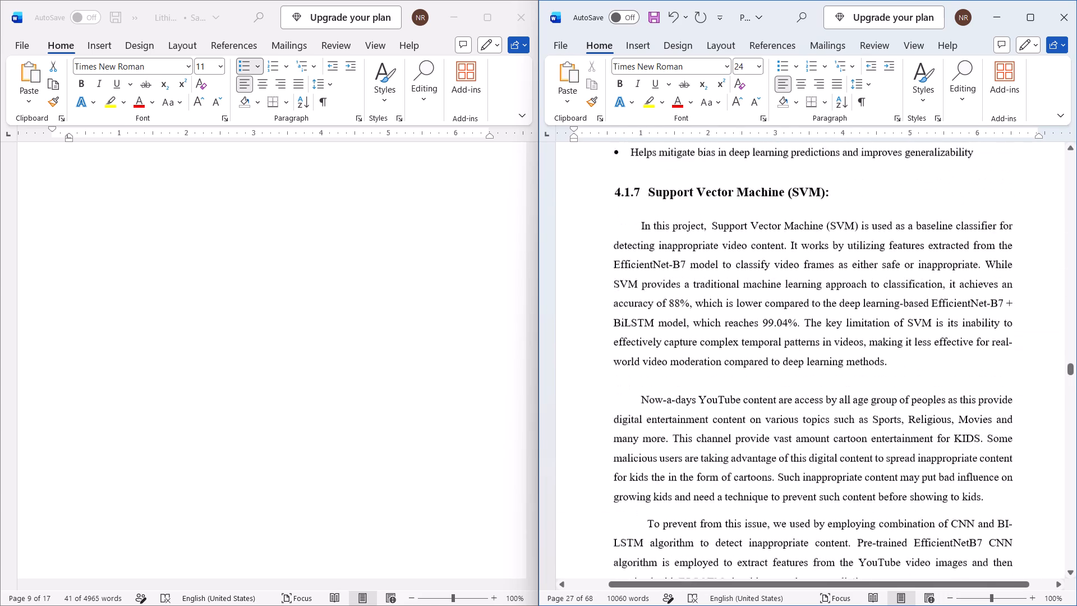
scroll(737, 406, up, 13)
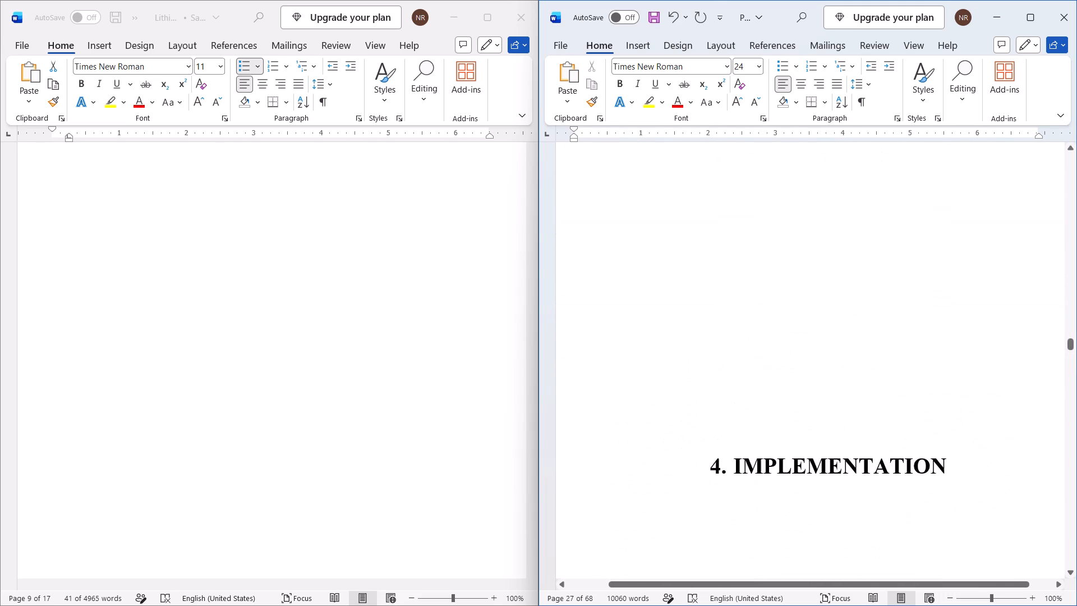
scroll(737, 406, up, 6)
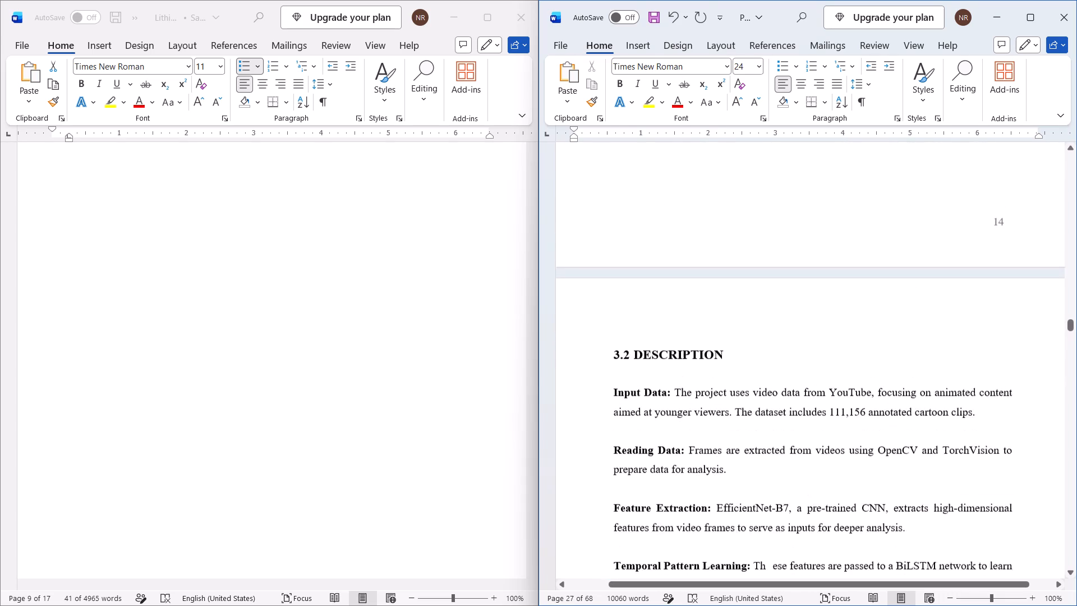
scroll(737, 406, up, 5)
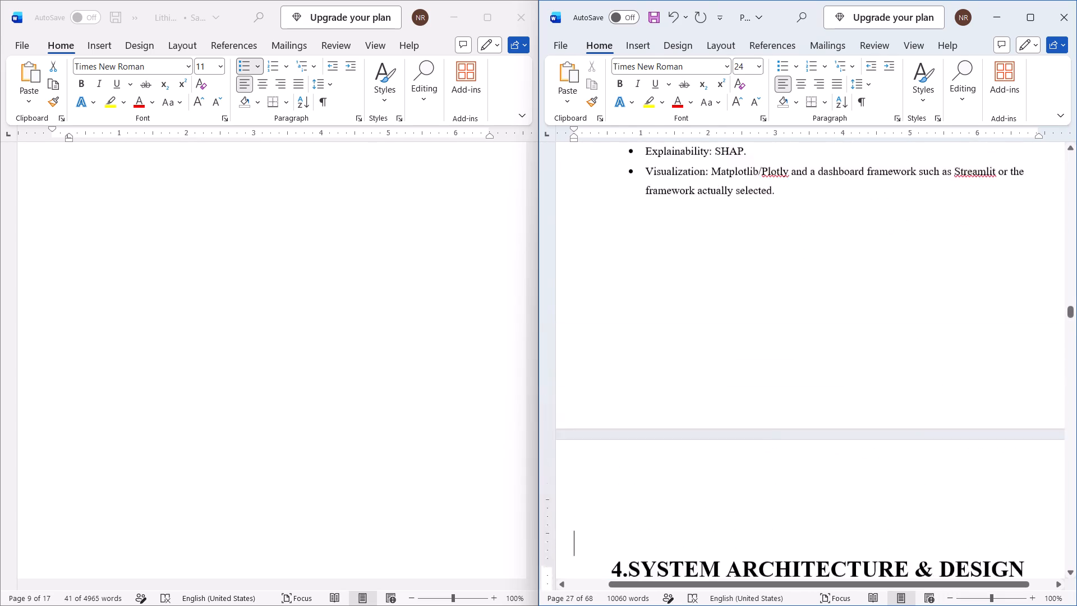
scroll(737, 406, up, 1)
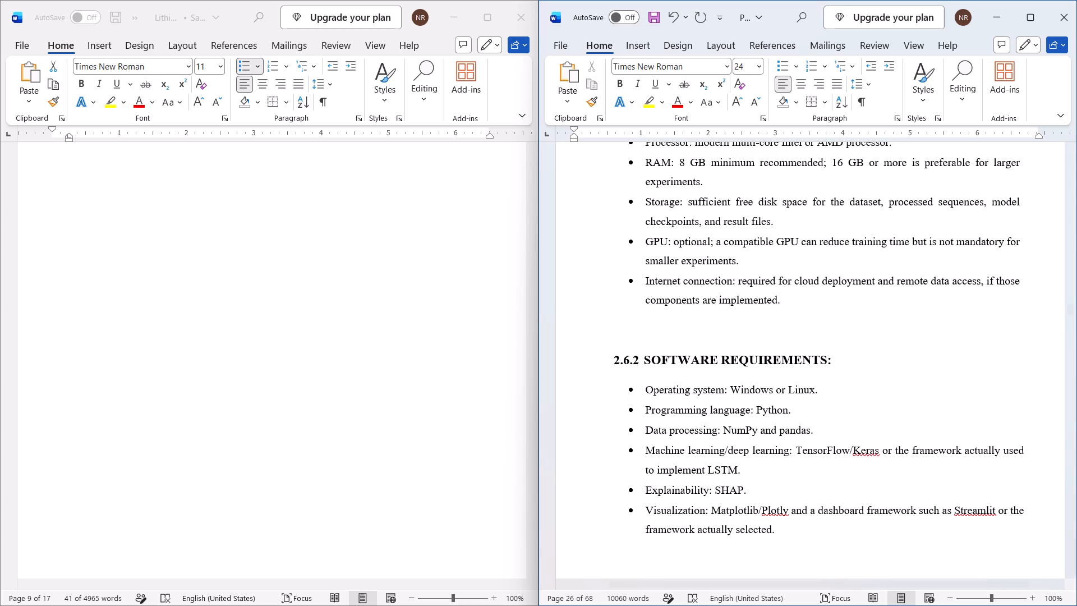
Examine the page layout around the 4.SYSTEM ARCHITECTURE & DESIGN heading, from the software requirements to the project architecture figure.
scroll(849, 305, down, 1)
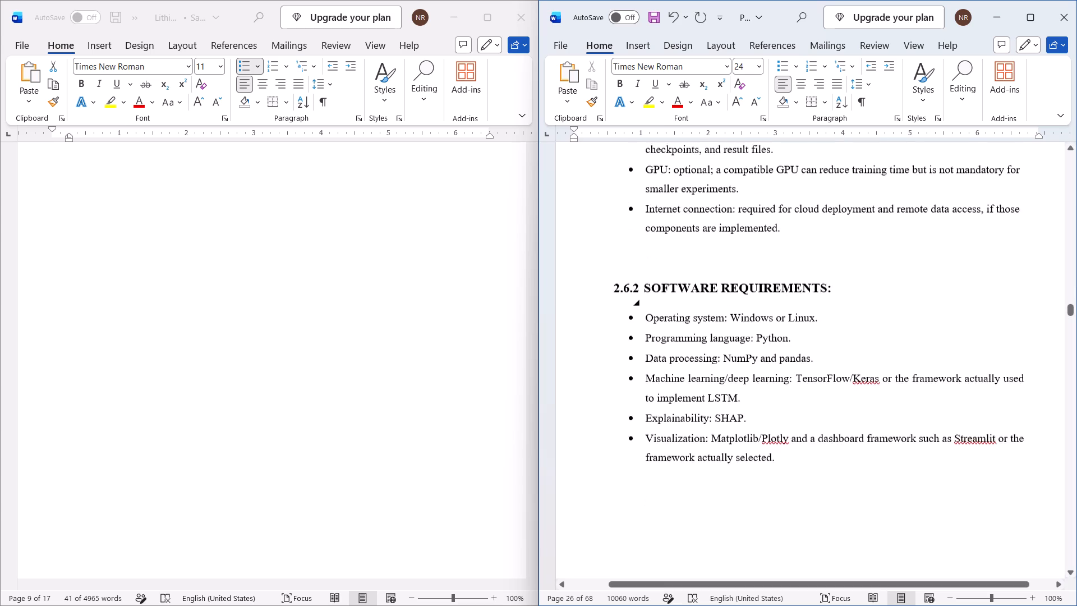
scroll(849, 305, down, 4)
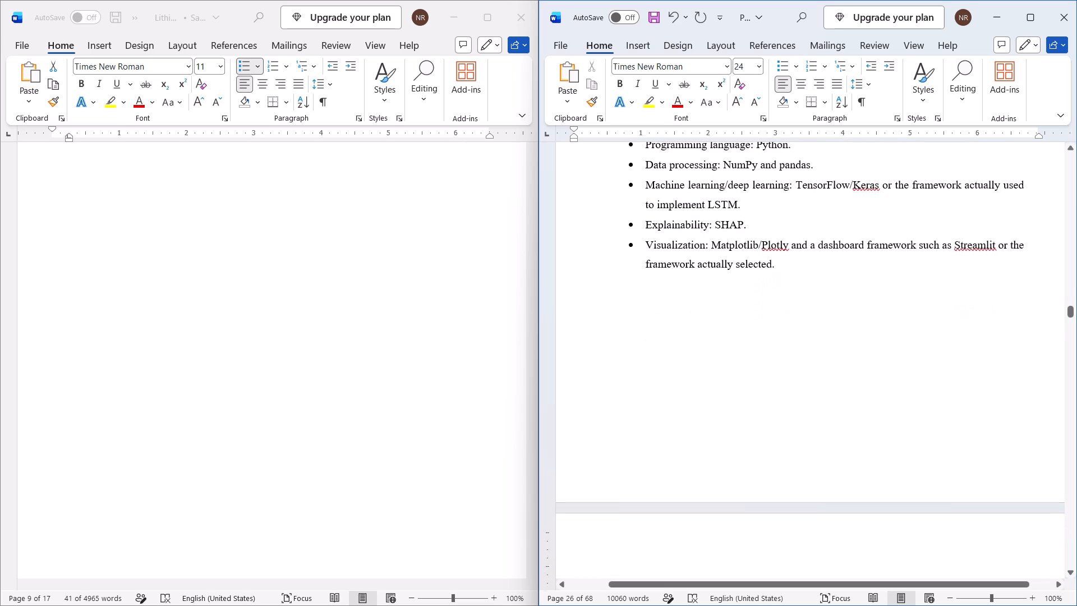
scroll(849, 305, down, 3)
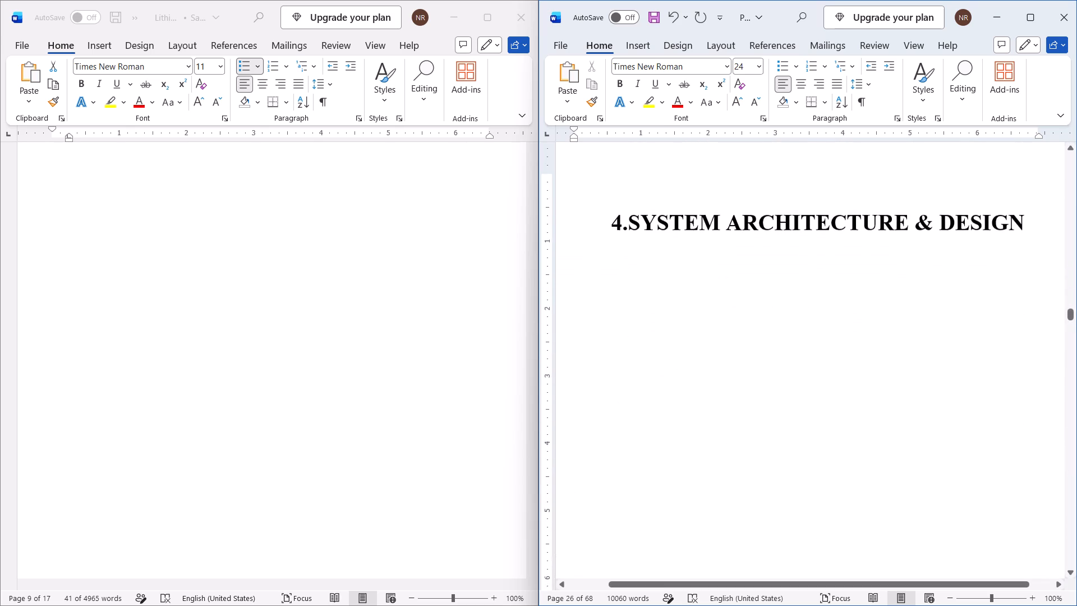
scroll(849, 305, down, 1)
scroll(849, 305, up, 2)
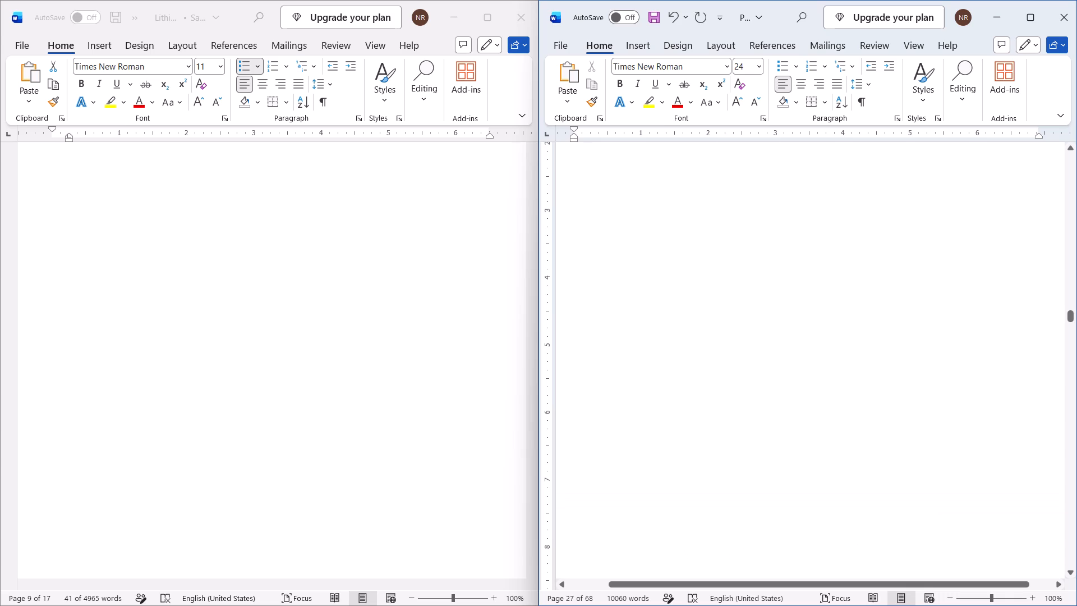
click(1070, 318)
click(1070, 318)
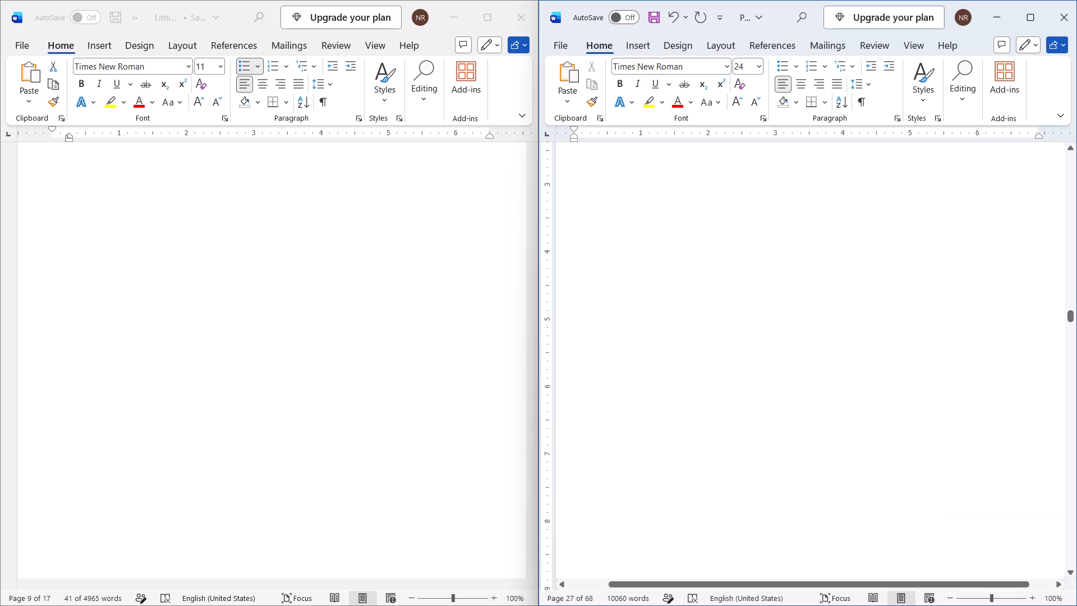
click(1067, 319)
scroll(891, 319, up, 3)
scroll(891, 319, down, 1)
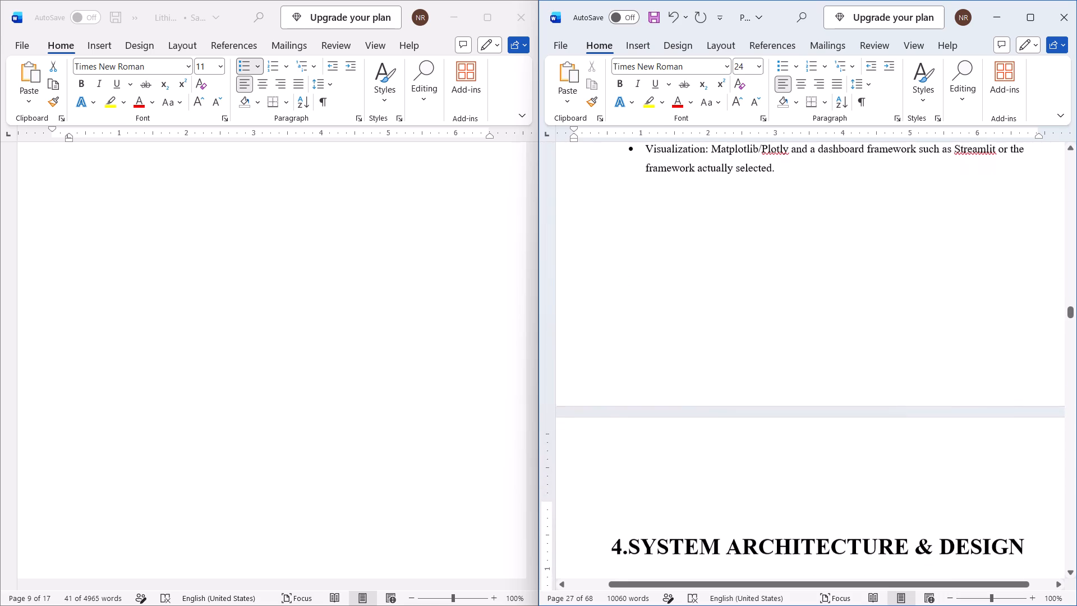
scroll(891, 319, down, 6)
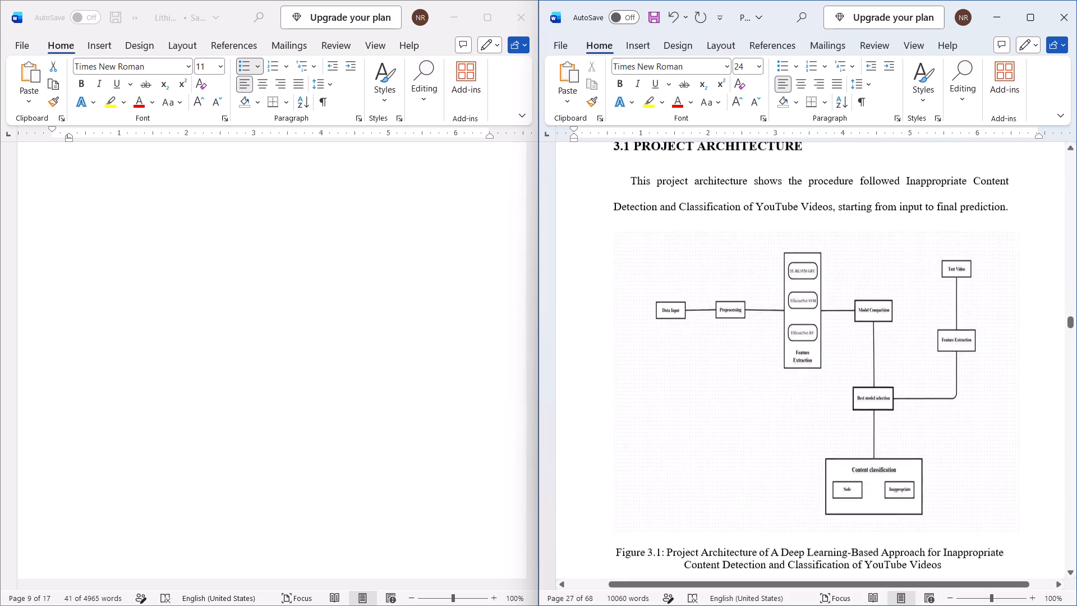
Insert fourteen blank lines above the 4.SYSTEM ARCHITECTURE & DESIGN heading to move it down past the bottom of its page.
scroll(891, 319, up, 5)
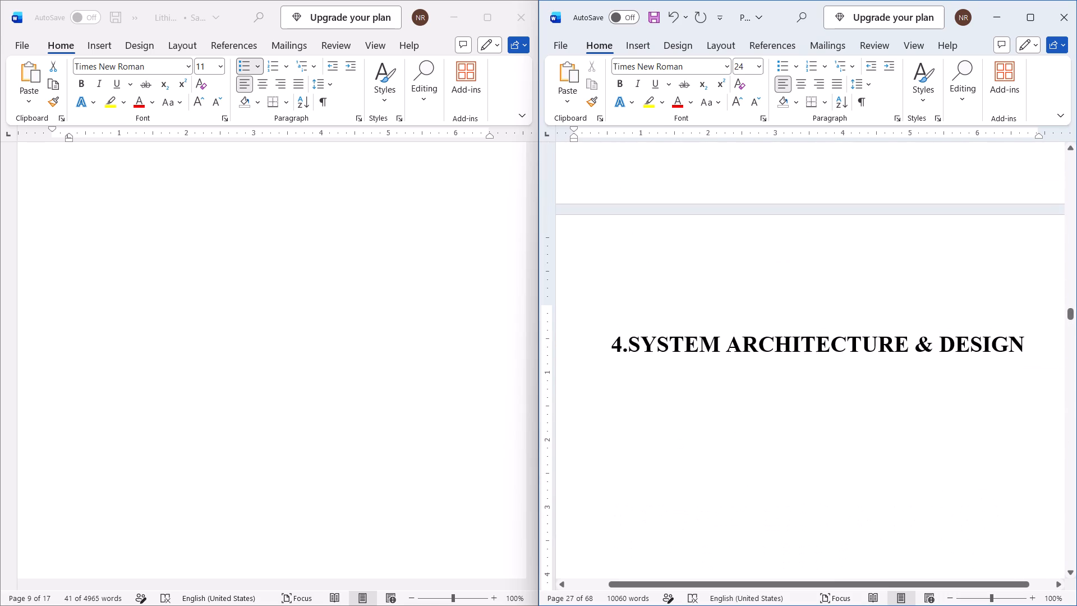
key(Return)
key(Return)
key(Return)
key(Return)
key(Return)
key(Return)
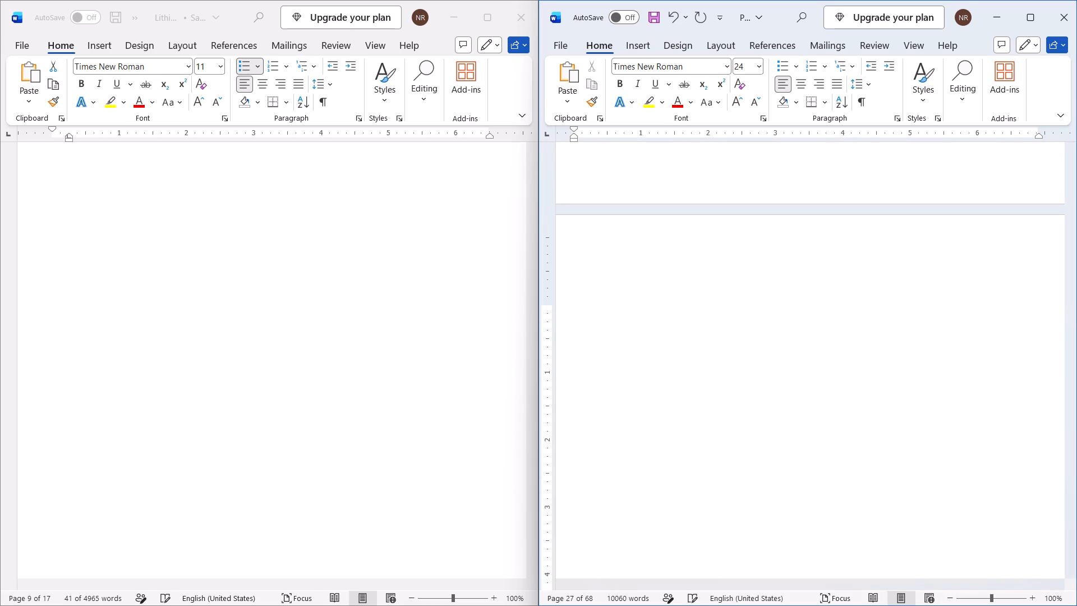
key(Return)
scroll(777, 298, down, 1)
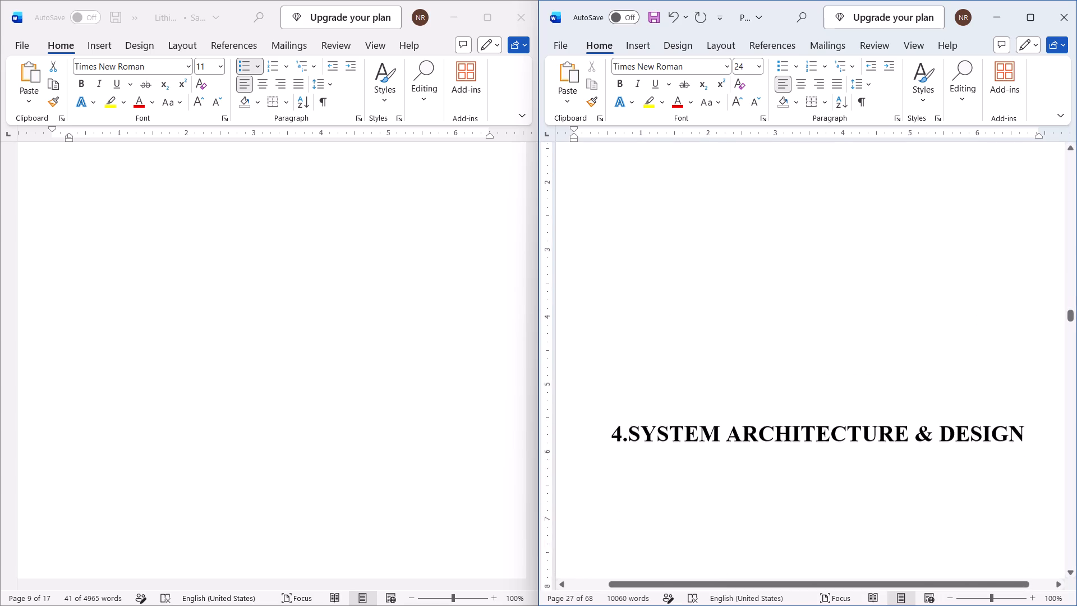
scroll(777, 298, down, 1)
key(Return)
key(Return)
key(Return)
key(Return)
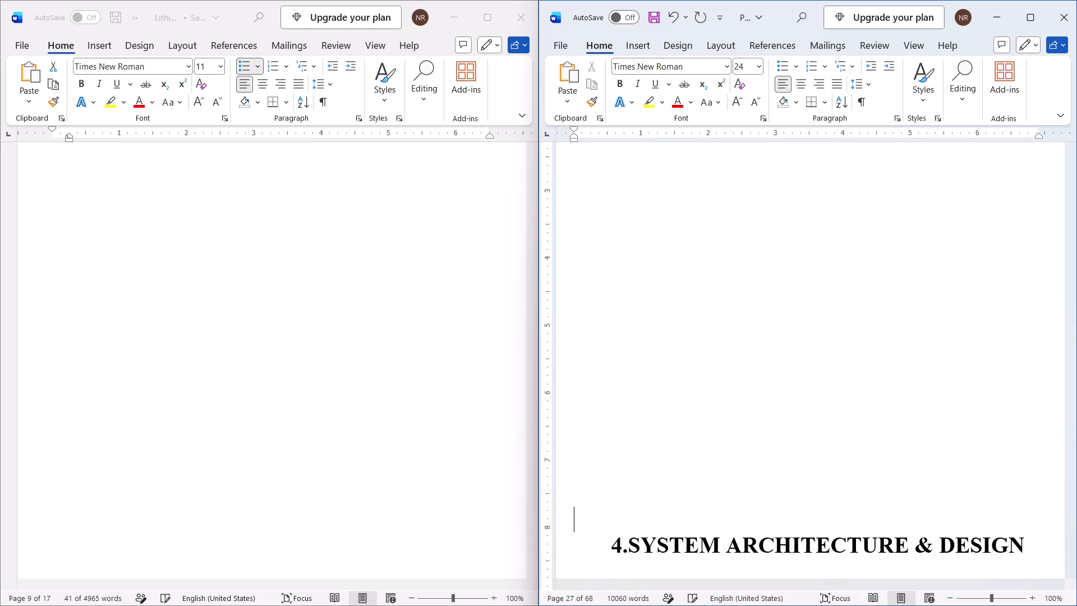
scroll(777, 298, down, 1)
key(Return)
key(Return)
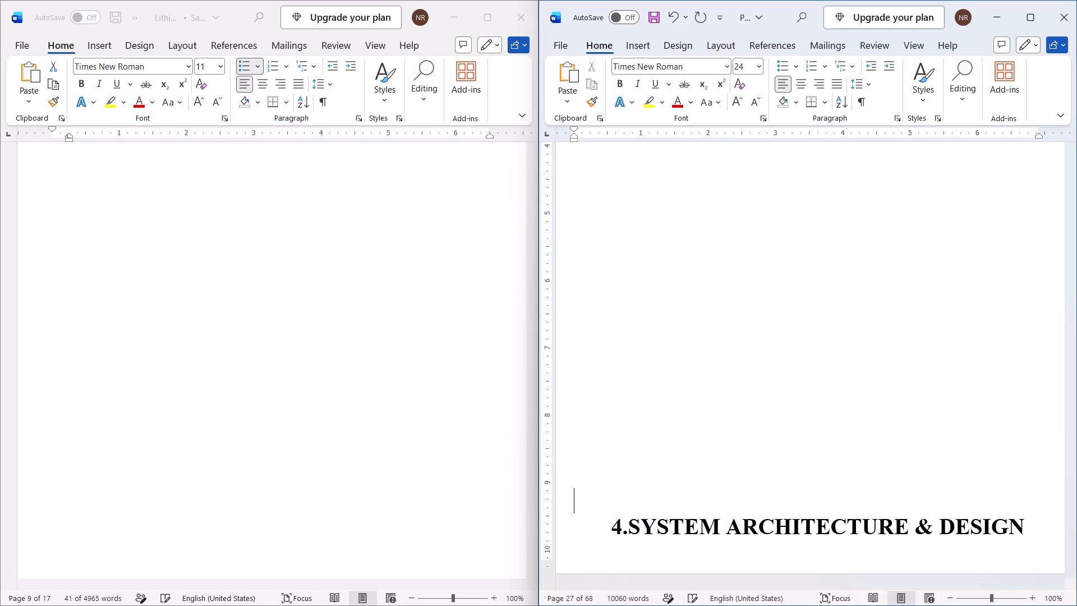
key(Return)
Delete the last blank line above the 4.SYSTEM ARCHITECTURE & DESIGN heading to bring it back to the bottom of the preceding page.
scroll(777, 298, left, 1)
scroll(777, 298, down, 2)
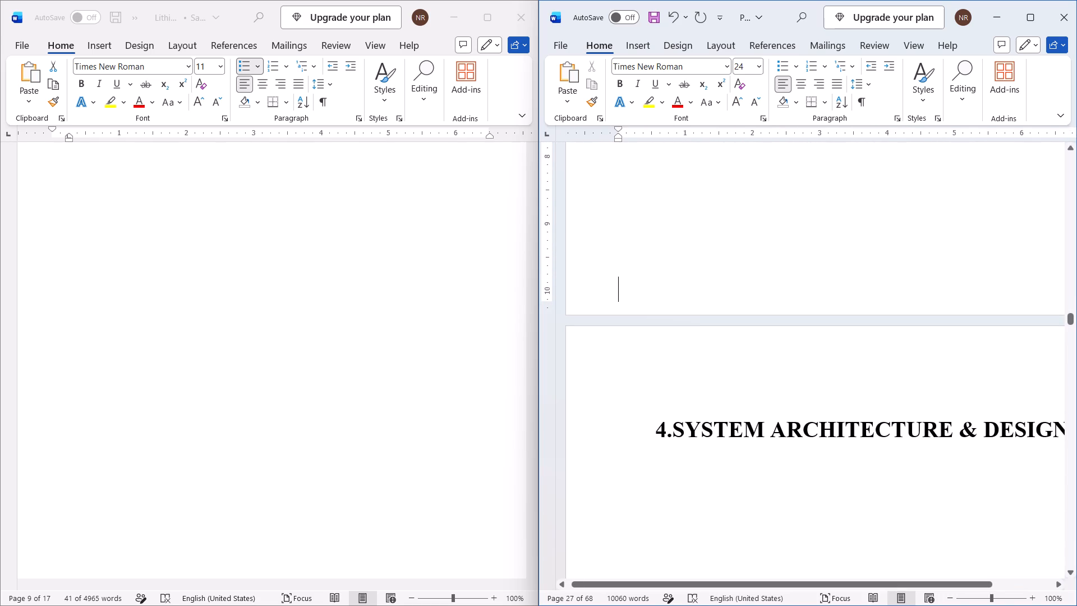
scroll(777, 298, right, 1)
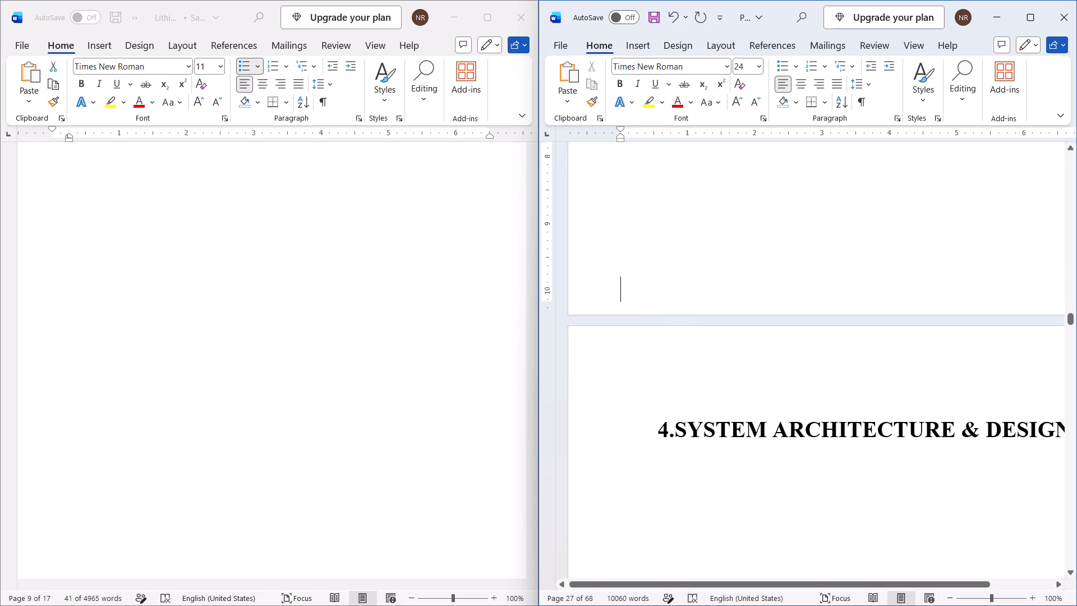
key(Delete)
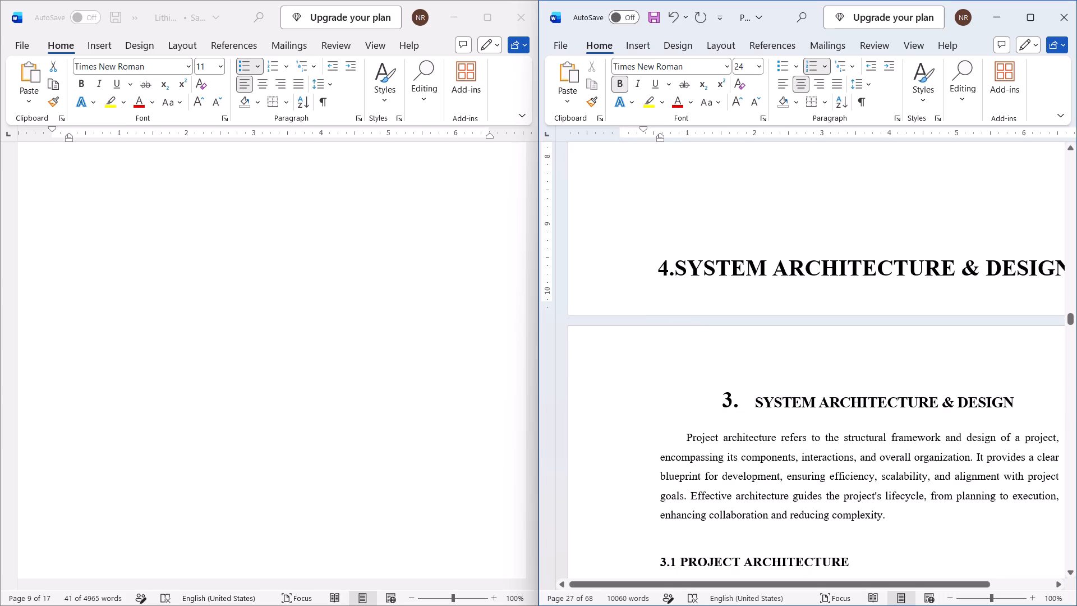
scroll(750, 245, up, 5)
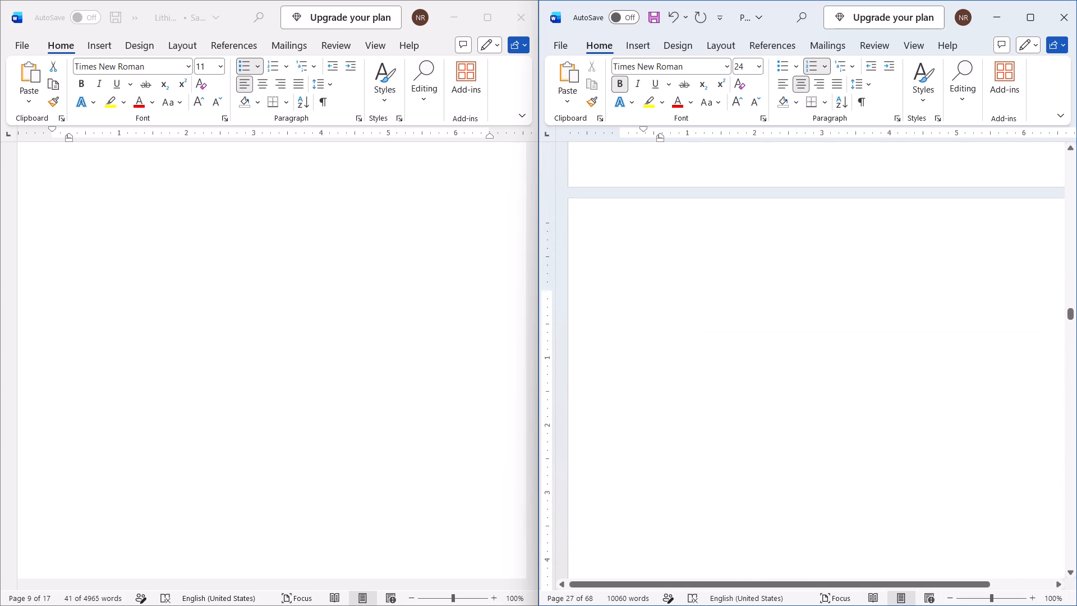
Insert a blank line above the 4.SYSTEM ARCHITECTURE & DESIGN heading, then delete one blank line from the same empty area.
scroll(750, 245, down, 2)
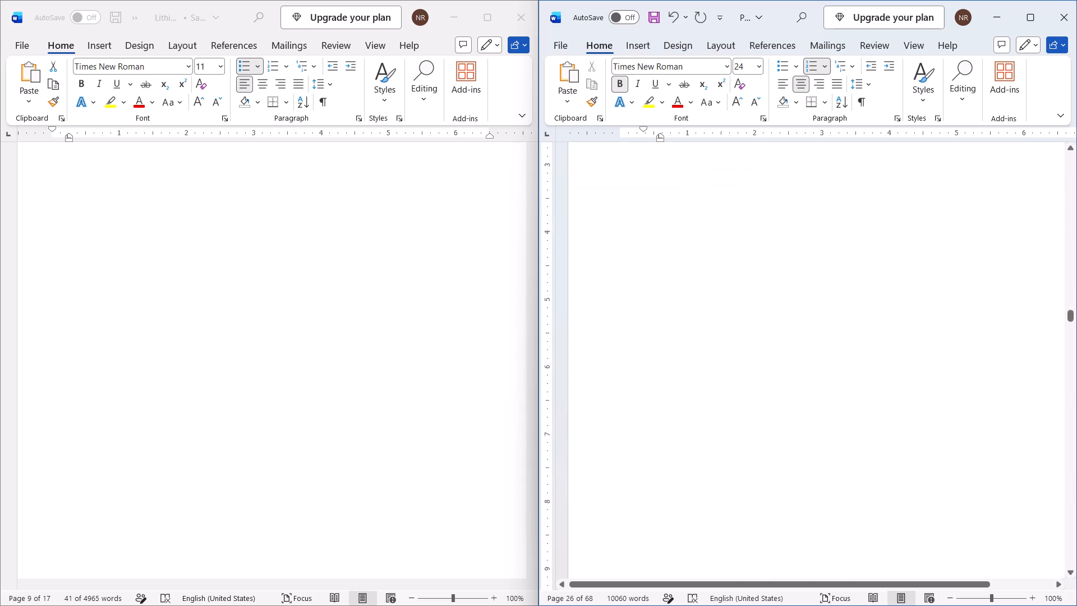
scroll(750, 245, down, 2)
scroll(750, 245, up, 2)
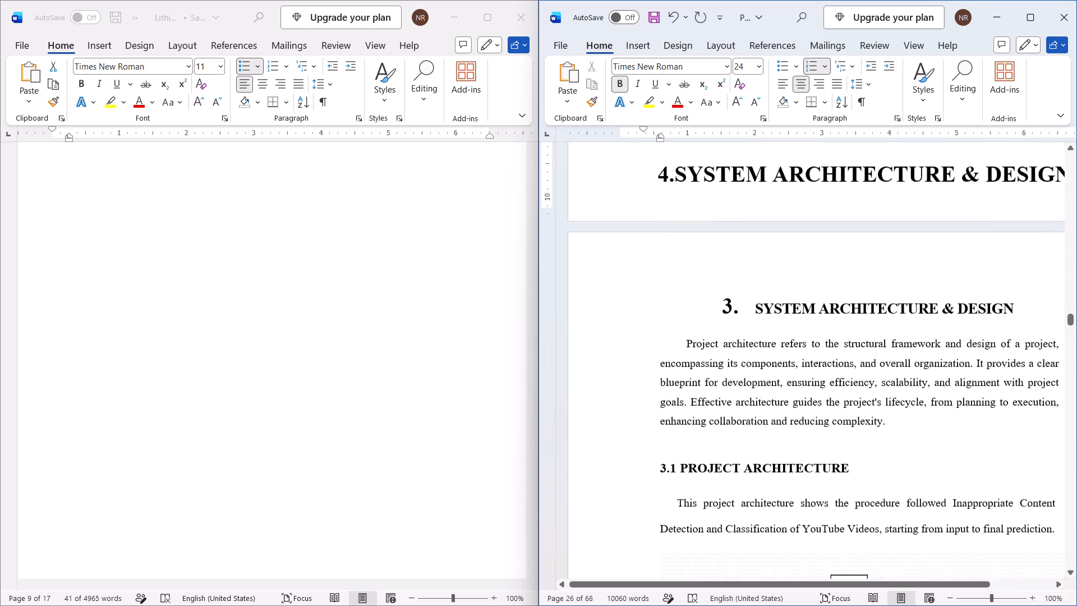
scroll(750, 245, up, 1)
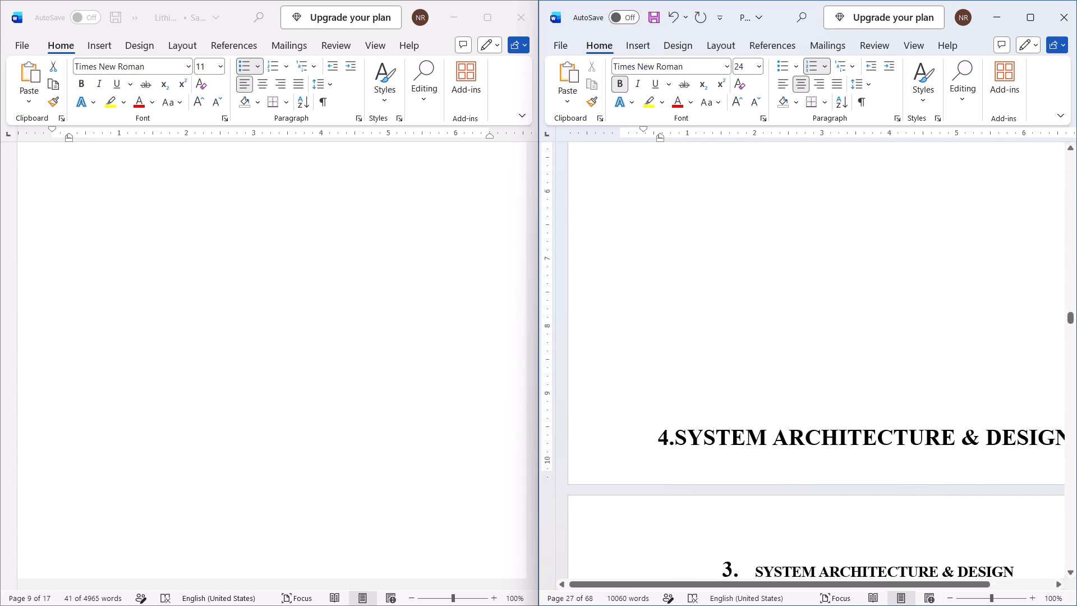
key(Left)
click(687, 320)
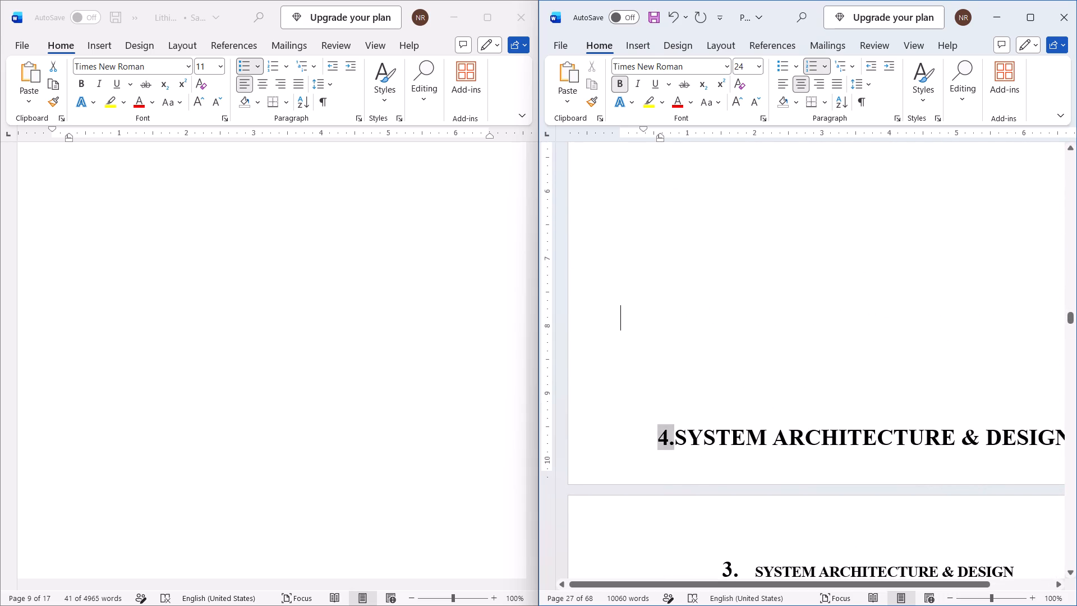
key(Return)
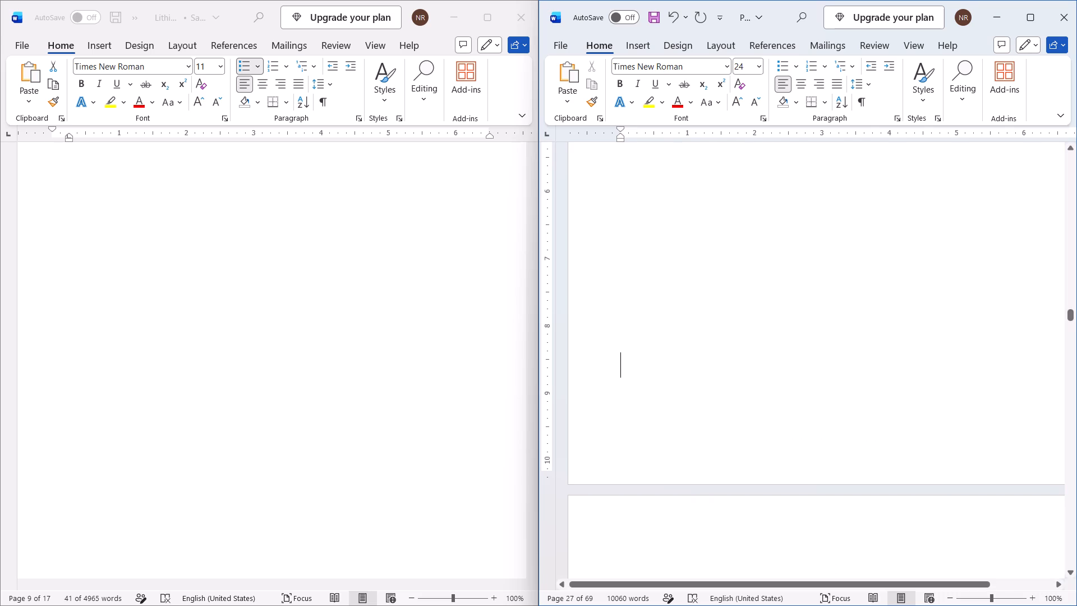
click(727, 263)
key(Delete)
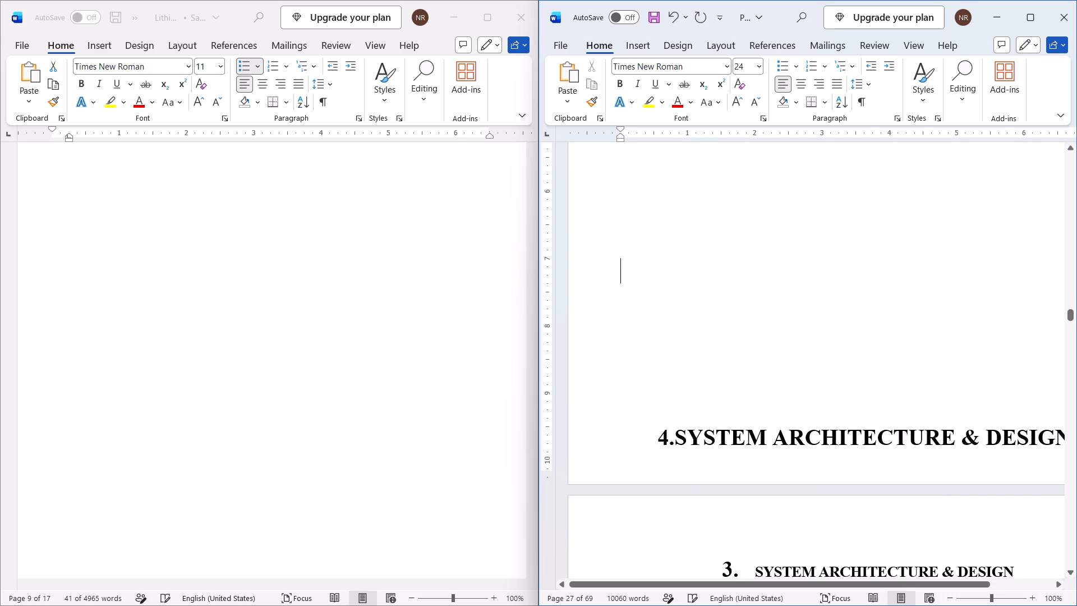
Examine the empty space between the 2.6.2 SOFTWARE REQUIREMENTS list and the 4.SYSTEM ARCHITECTURE & DESIGN heading.
scroll(727, 263, up, 4)
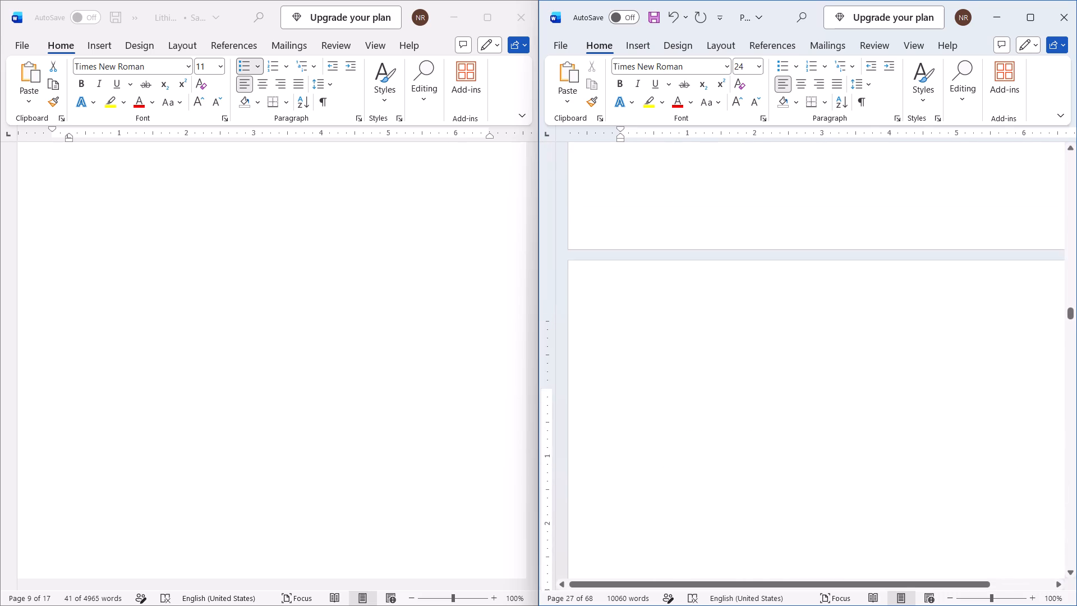
scroll(727, 263, up, 4)
scroll(727, 263, down, 7)
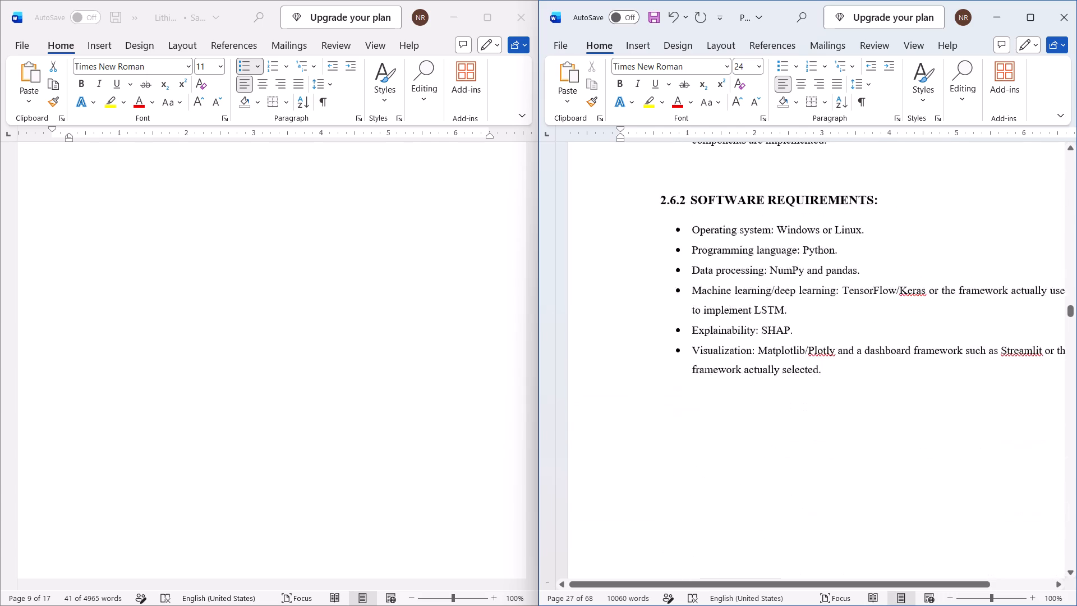
scroll(727, 263, down, 2)
scroll(727, 263, up, 1)
scroll(727, 263, down, 4)
scroll(727, 263, up, 6)
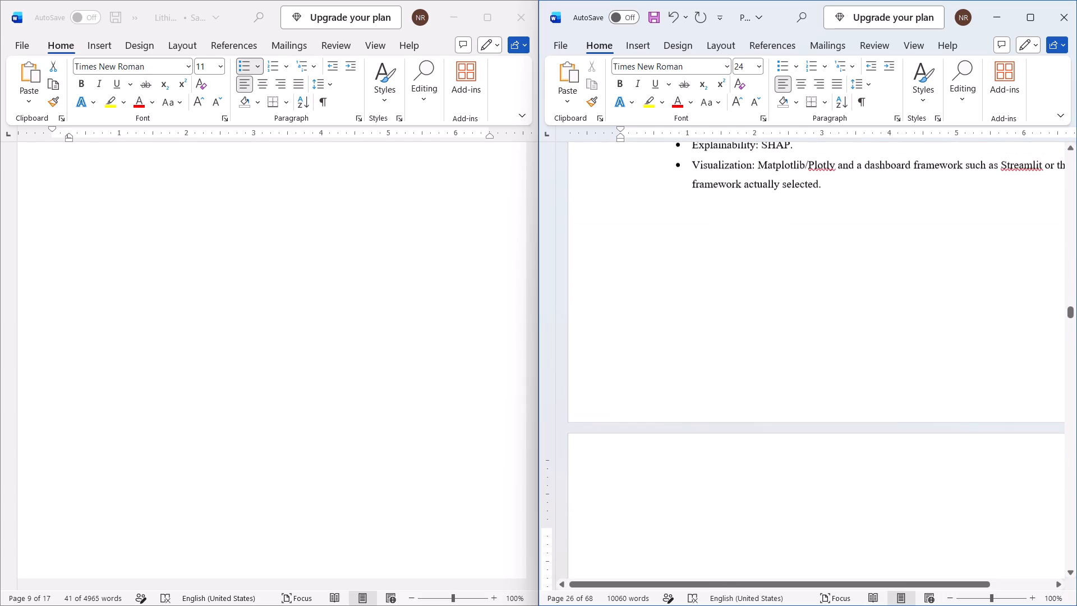
scroll(727, 263, down, 1)
scroll(727, 263, up, 1)
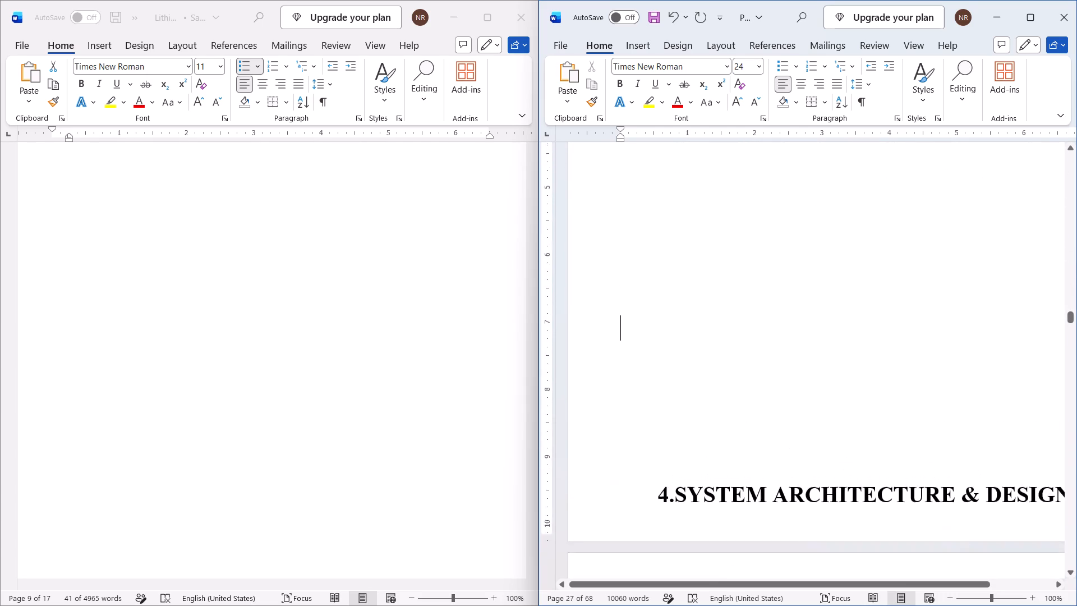
scroll(727, 263, up, 3)
scroll(727, 263, down, 1)
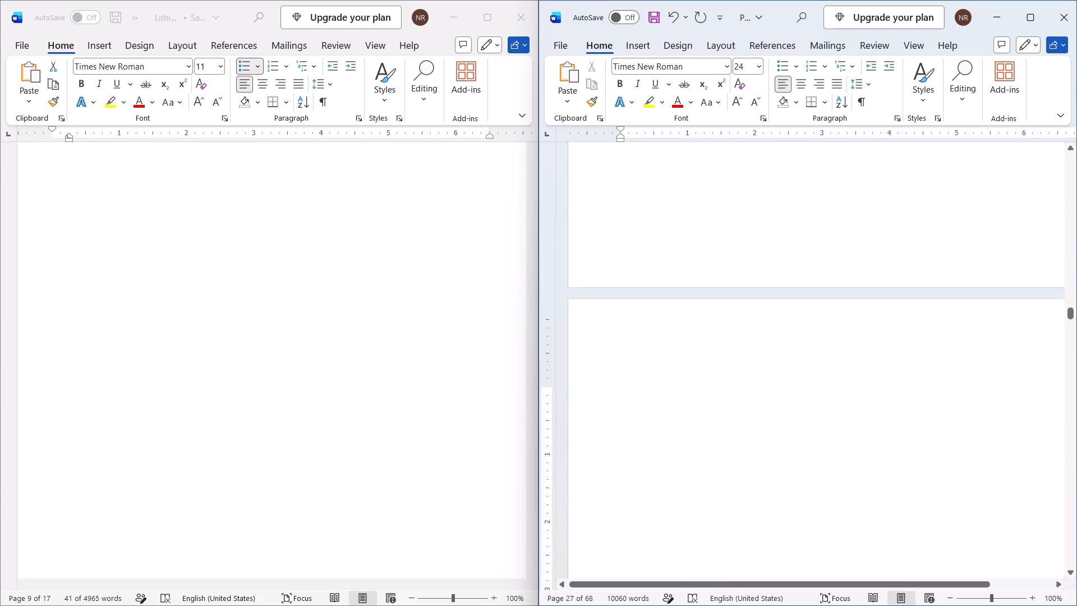
scroll(727, 263, down, 3)
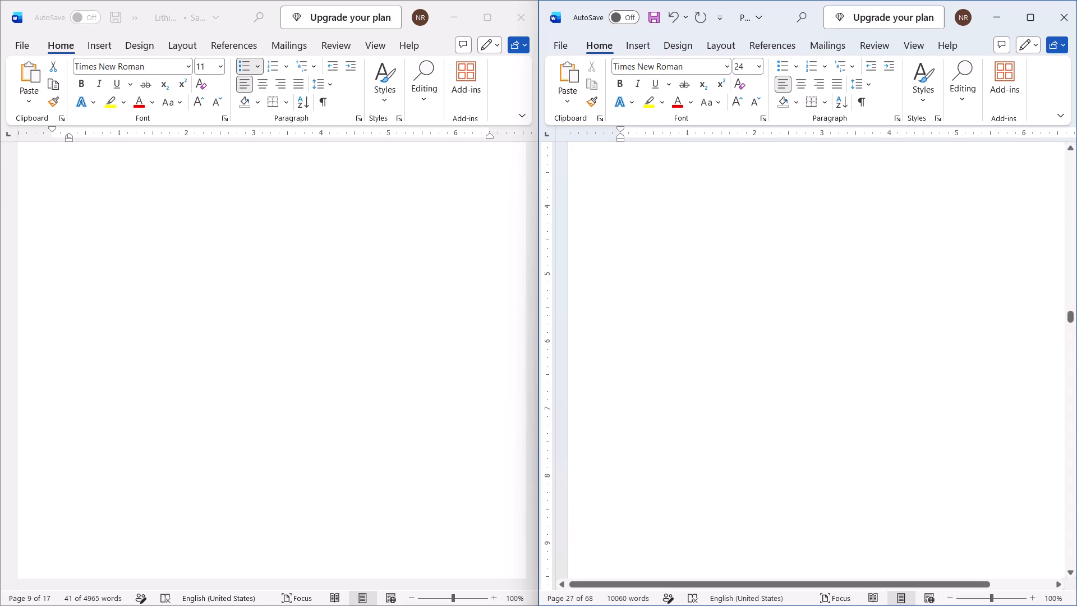
Insert one blank line in the empty area above the 4.SYSTEM ARCHITECTURE & DESIGN heading.
click(690, 306)
scroll(690, 306, down, 1)
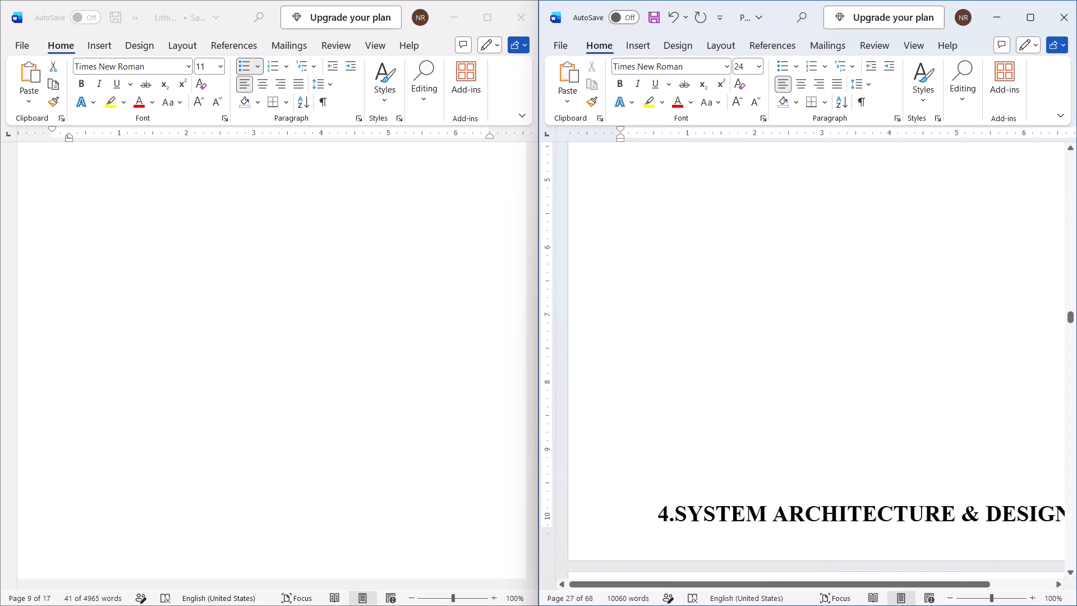
scroll(690, 306, down, 1)
key(Return)
Add twelve unbulleted blank lines after the last software requirement, the Visualization bullet, to fill the rest of its page.
scroll(690, 306, up, 4)
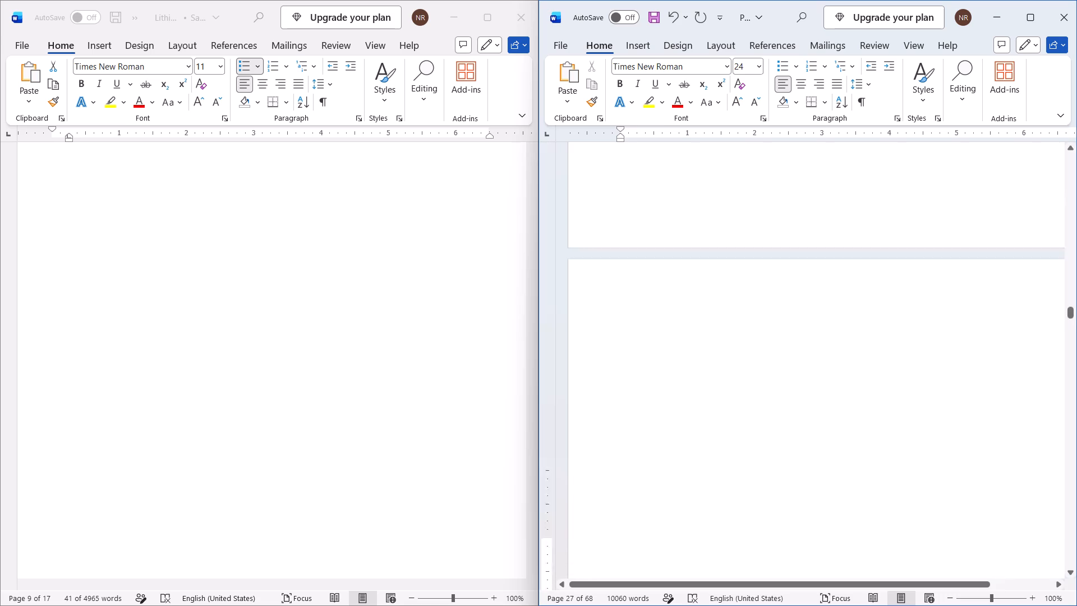
click(845, 258)
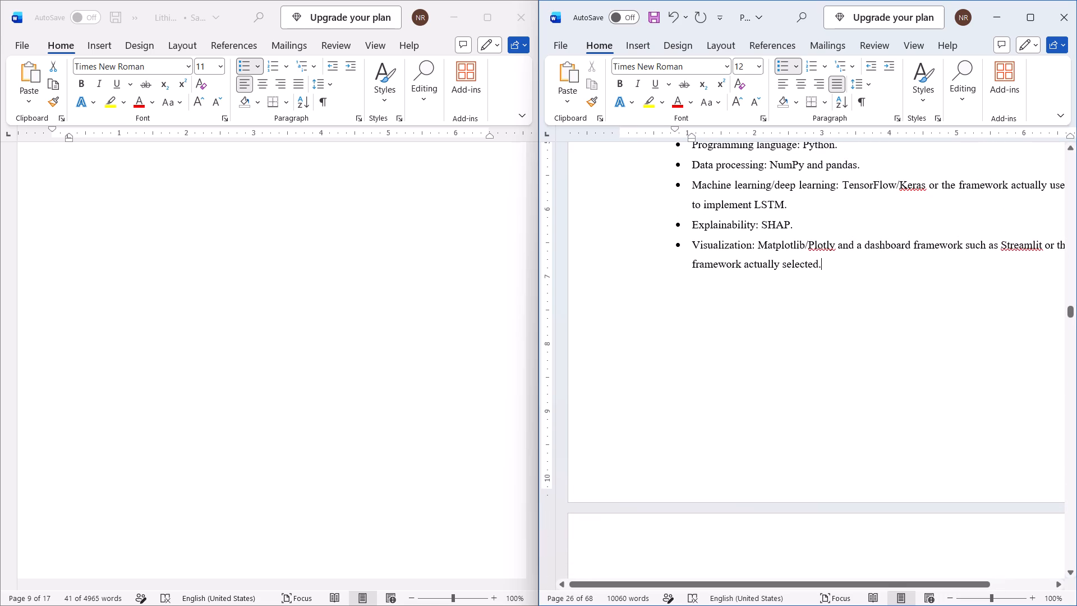
key(Return)
key(BackSpace)
key(Return)
key(Return)
key(Return)
key(Return)
key(Return)
key(Return)
key(Return)
key(Return)
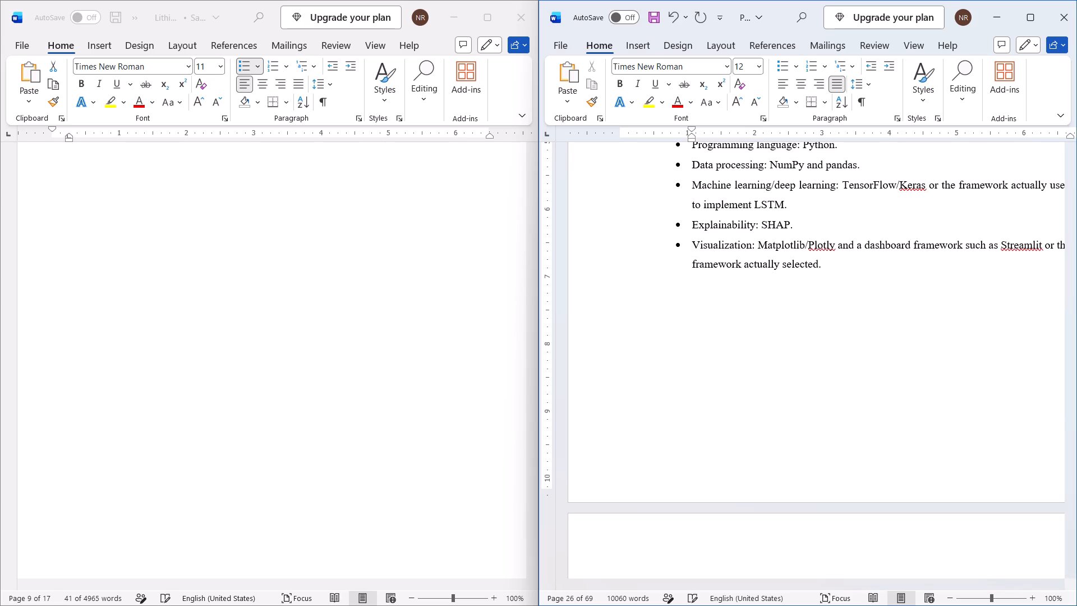
key(Return)
key(Return)
key(Return)
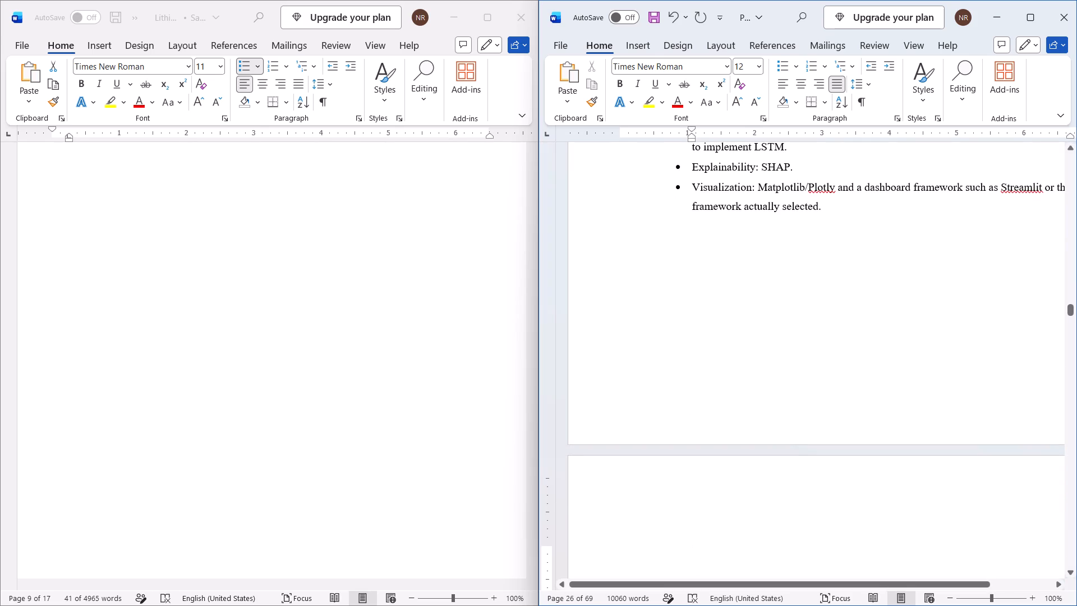
Remove two surplus blank lines below the software requirements list and check where the 4.SYSTEM ARCHITECTURE & DESIGN heading falls.
key(BackSpace)
key(Delete)
scroll(845, 258, down, 1)
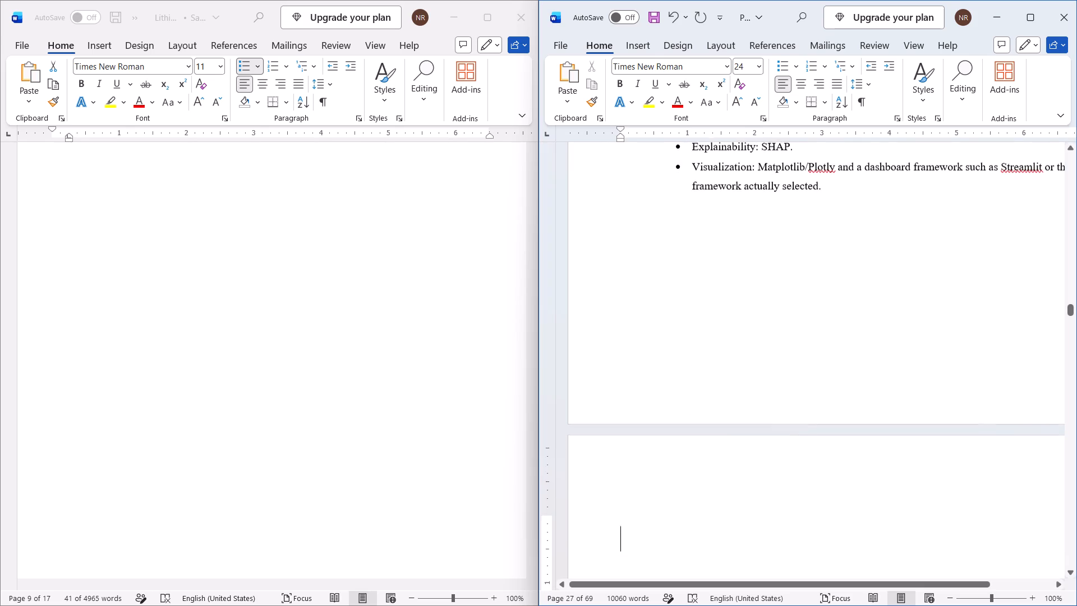
scroll(845, 258, down, 3)
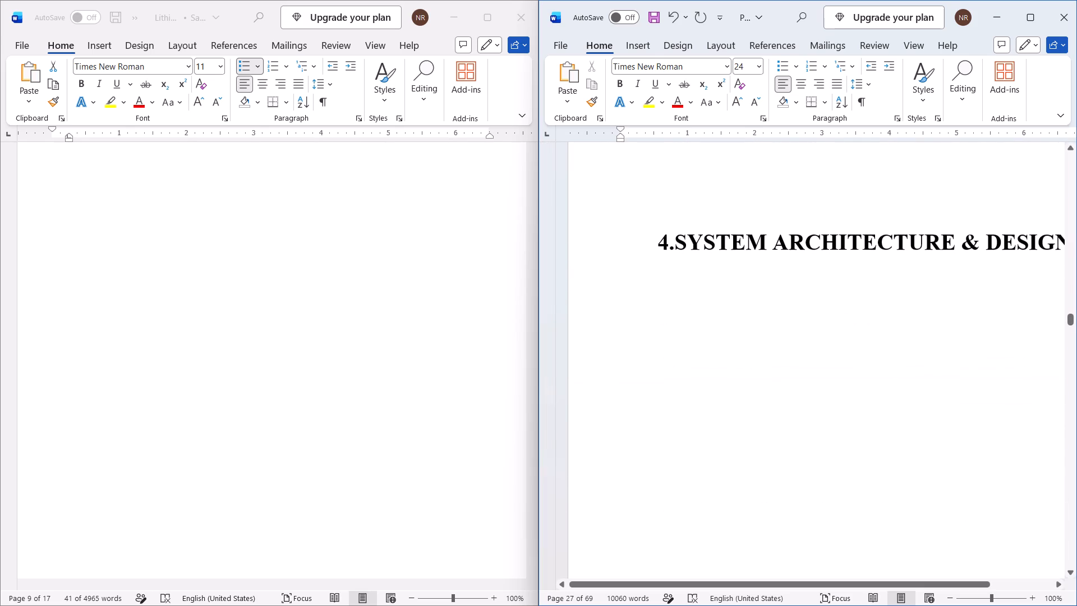
scroll(845, 258, down, 2)
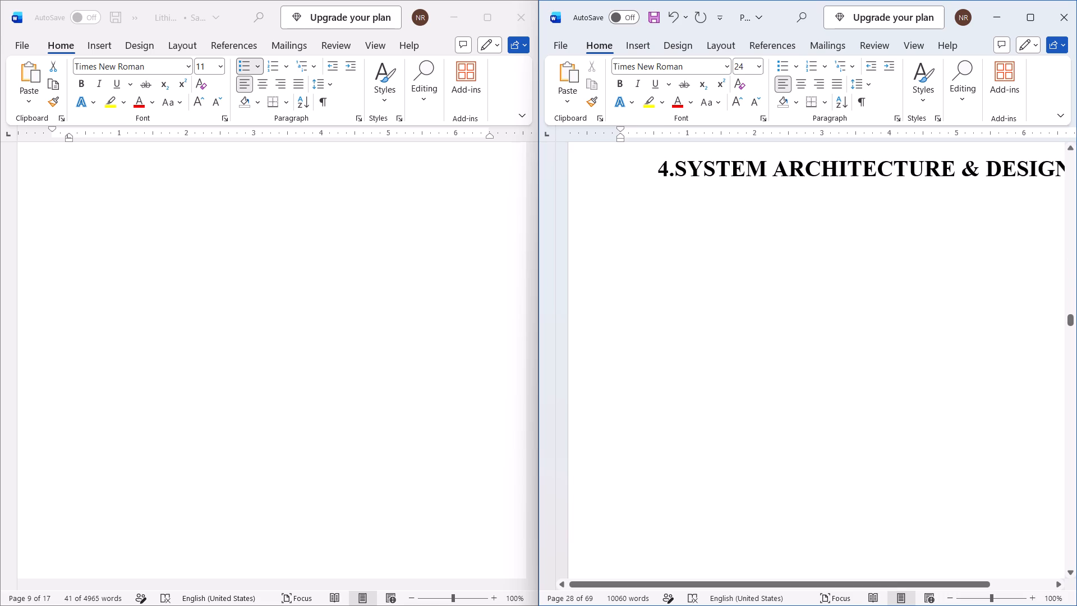